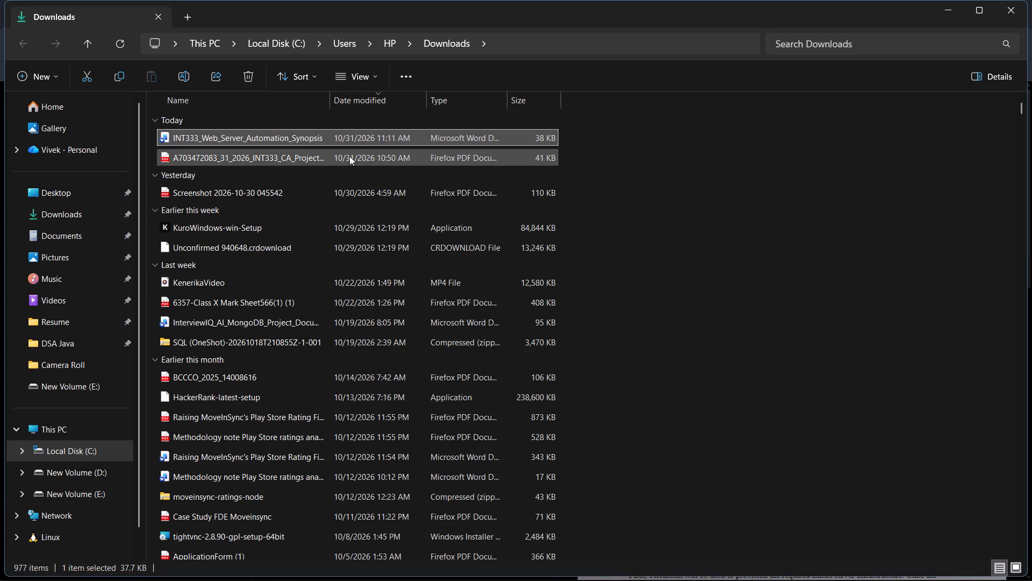
{"action": "double_click", "coordinate": [284, 135]}
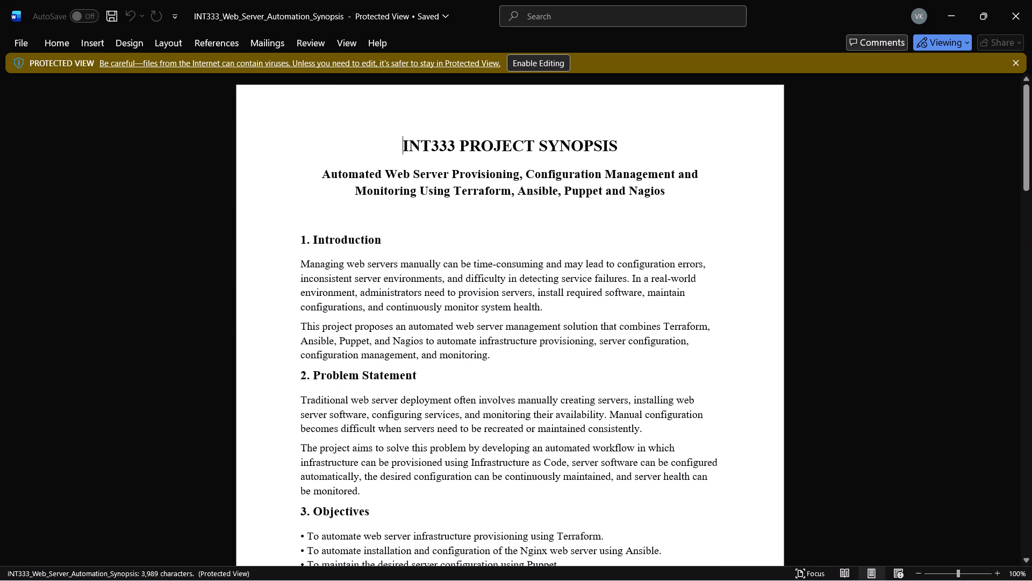
{"action": "left_click", "coordinate": [560, 236]}
{"action": "left_click", "coordinate": [537, 62]}
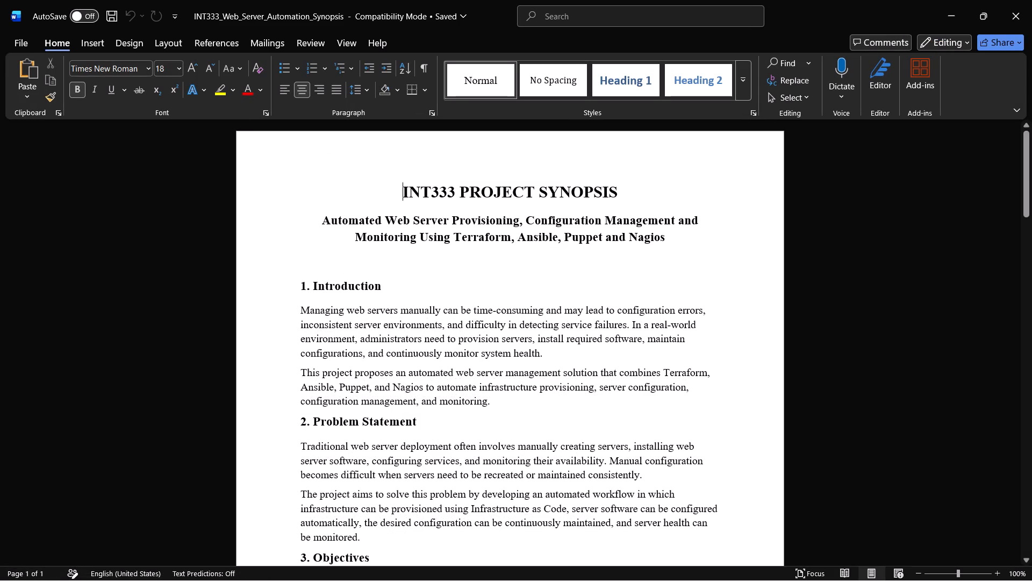
Place the text cursor on the blank line between the project title and the "1. Introduction" heading.
{"action": "left_click", "coordinate": [720, 219]}
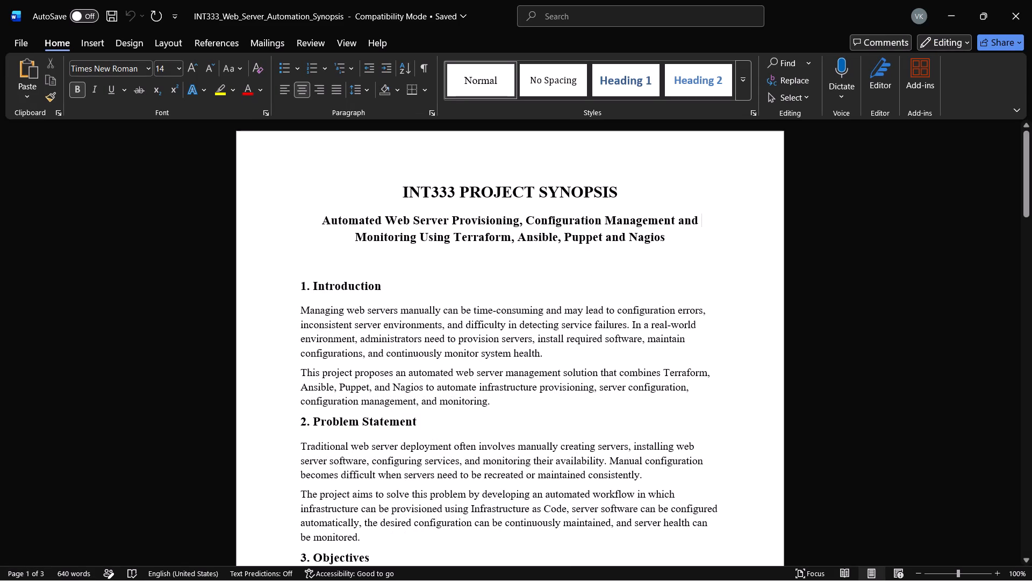
{"action": "left_click", "coordinate": [552, 256]}
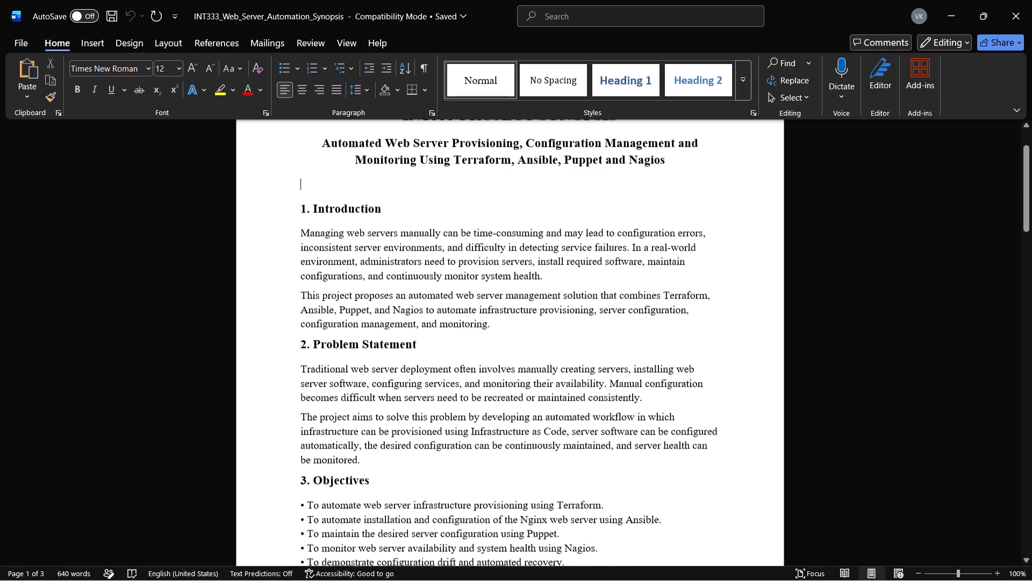
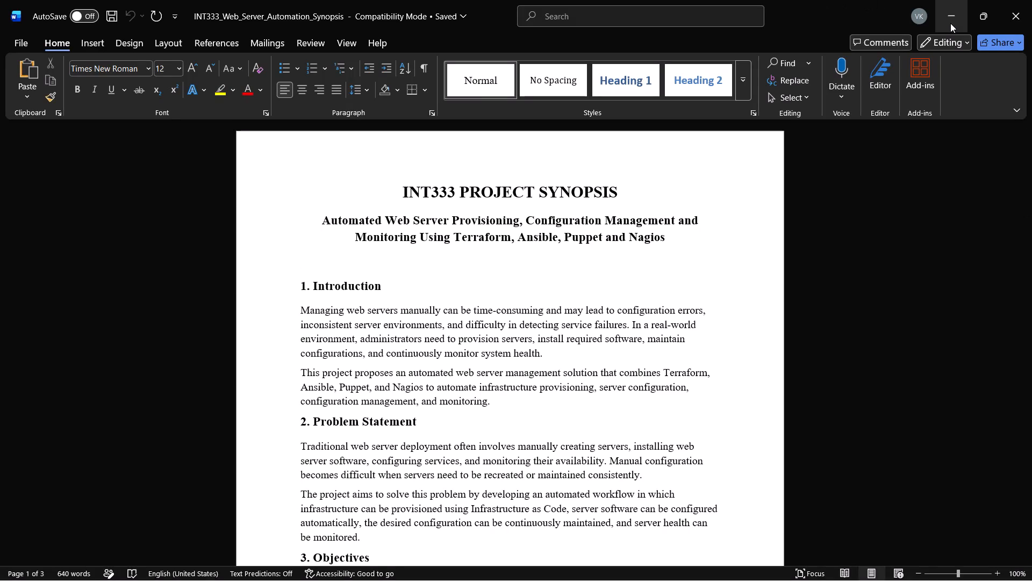
Put the synopsis aside and open the recent document "Project Report Format node" in Word.
{"action": "left_click", "coordinate": [950, 23]}
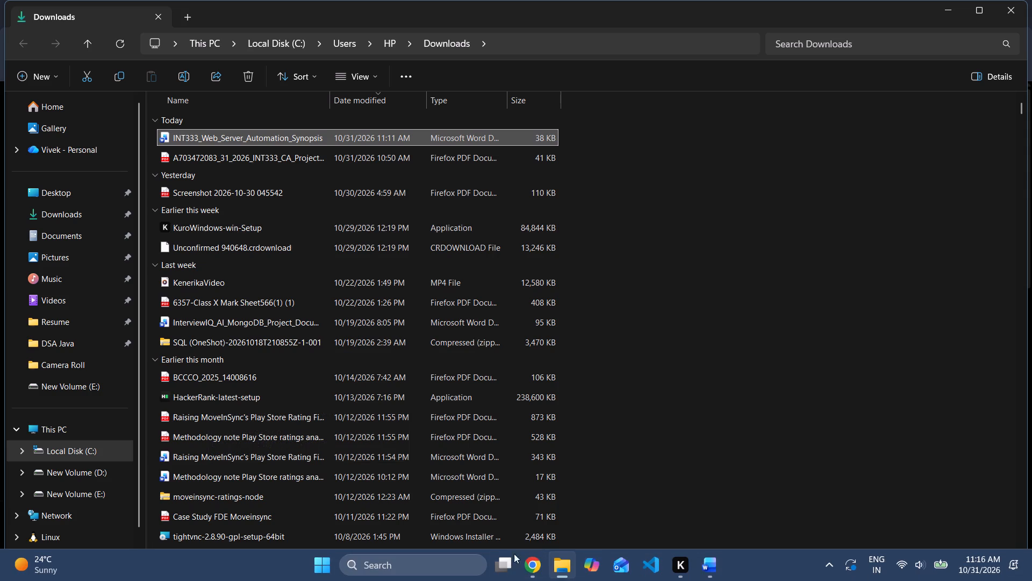
{"action": "left_click", "coordinate": [451, 564]}
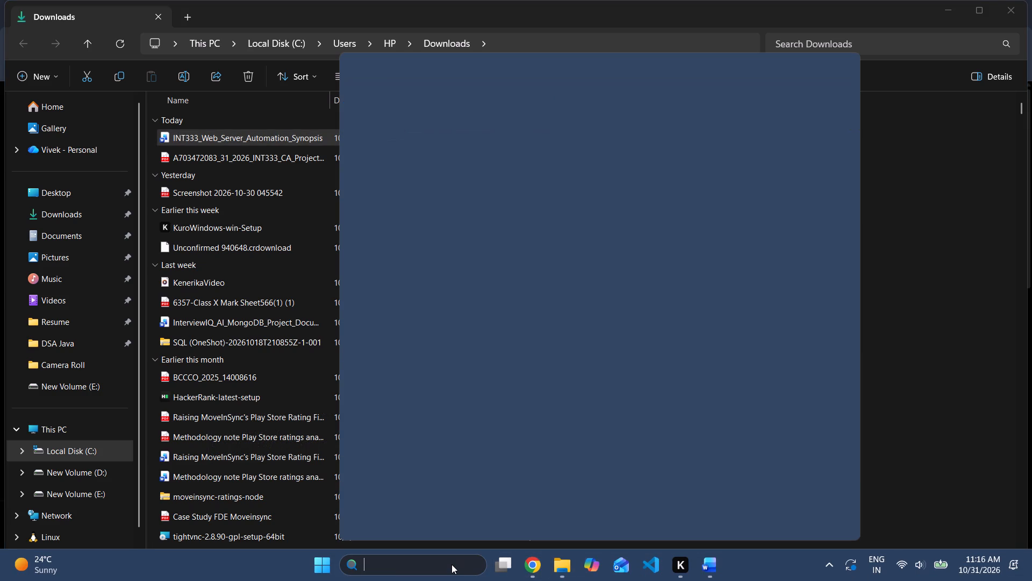
{"action": "type", "text": "word"}
{"action": "key", "text": "Return"}
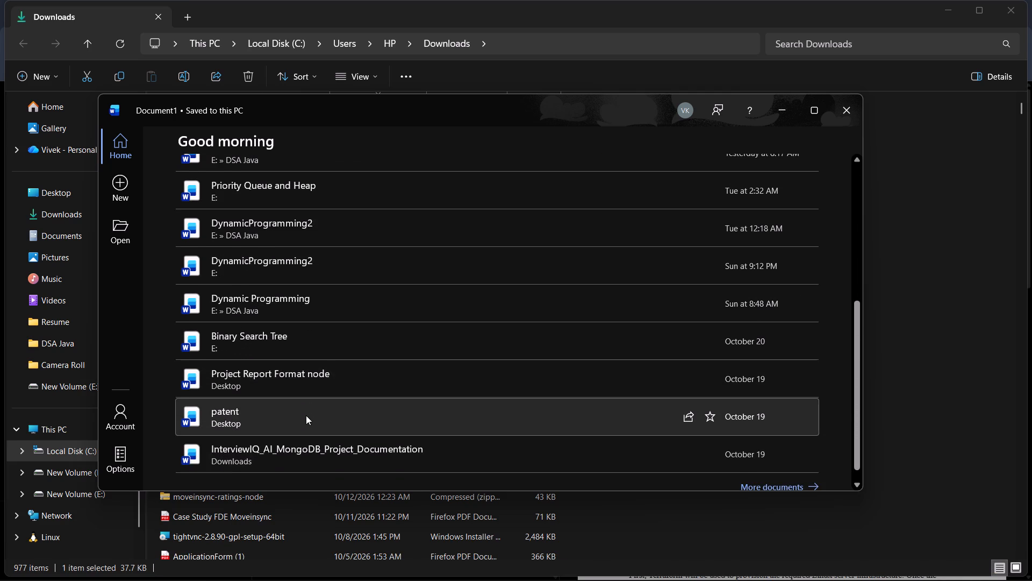
{"action": "double_click", "coordinate": [292, 372]}
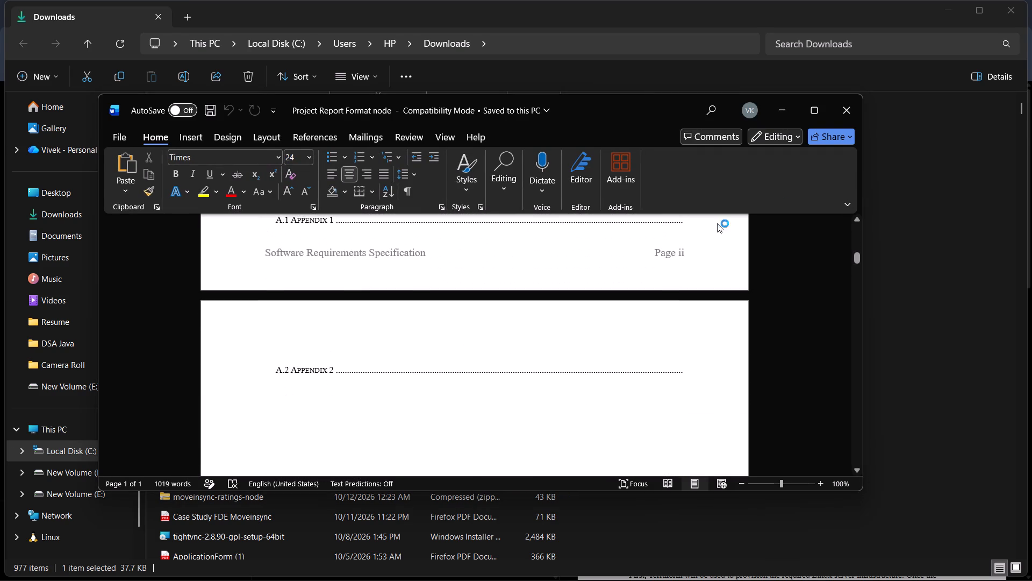
Arrange the Project Report Format node document and the INT333 synopsis document side by side.
{"action": "left_click", "coordinate": [813, 114]}
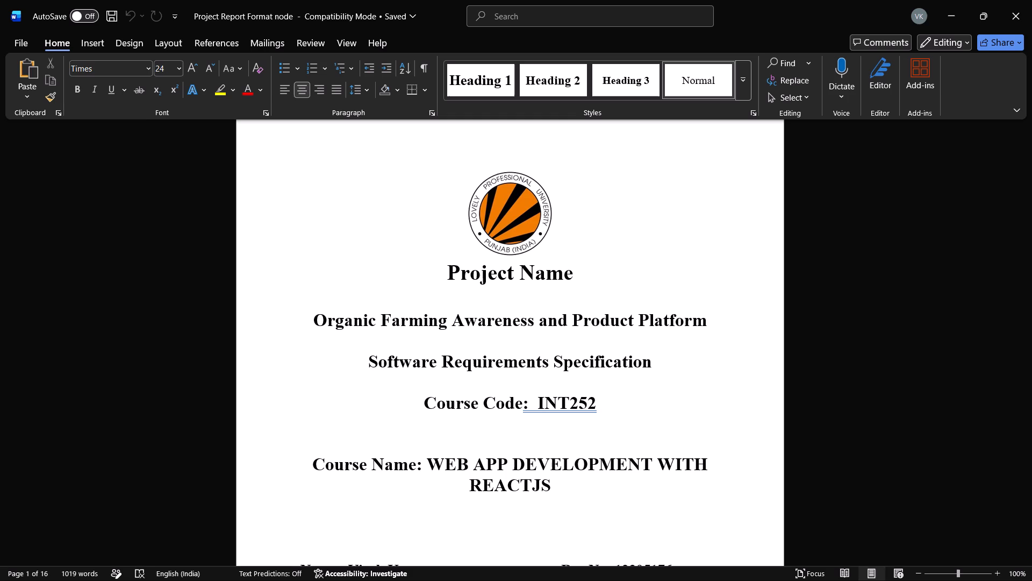
{"action": "key", "text": "super+Left"}
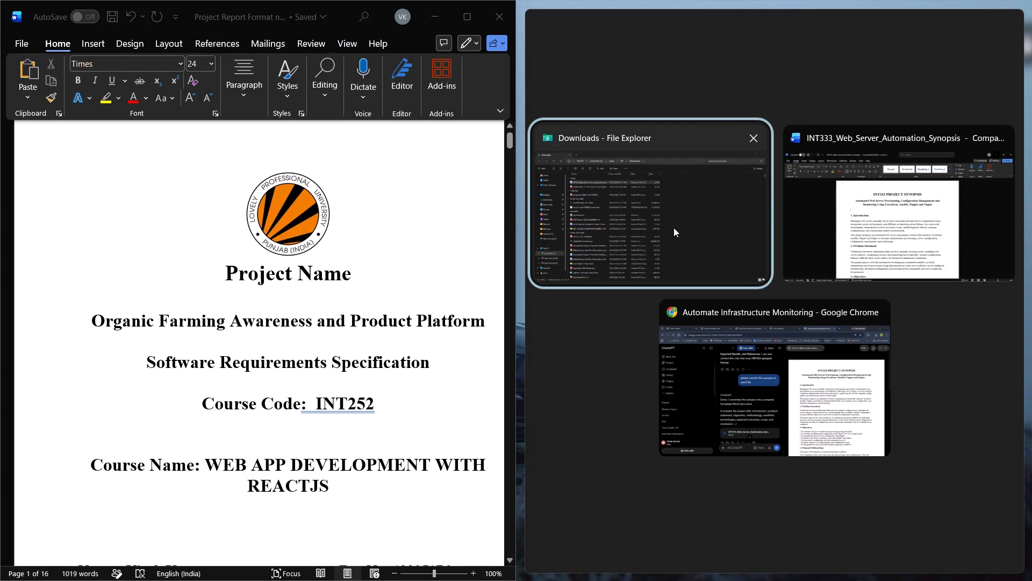
{"action": "left_click", "coordinate": [857, 210]}
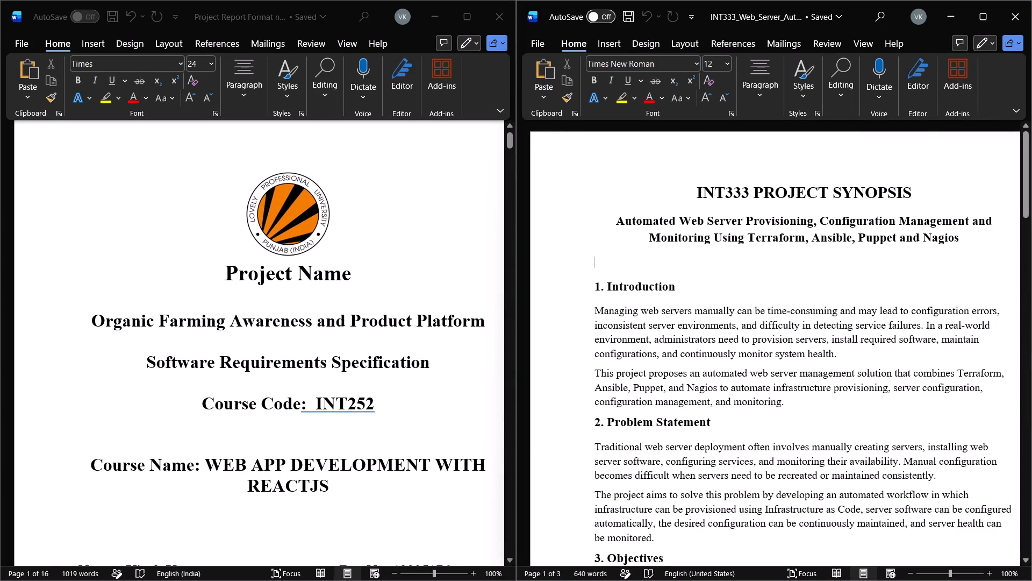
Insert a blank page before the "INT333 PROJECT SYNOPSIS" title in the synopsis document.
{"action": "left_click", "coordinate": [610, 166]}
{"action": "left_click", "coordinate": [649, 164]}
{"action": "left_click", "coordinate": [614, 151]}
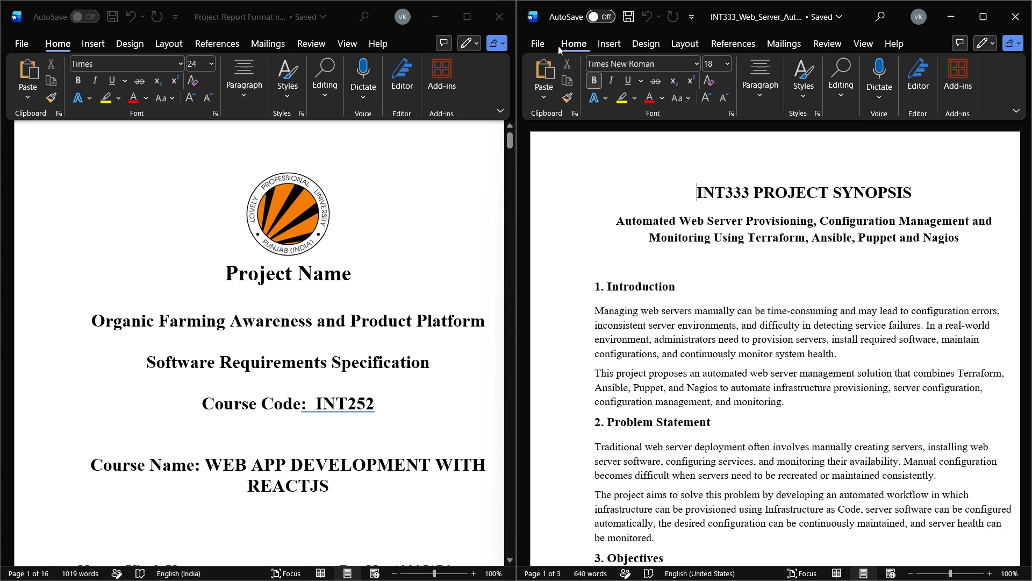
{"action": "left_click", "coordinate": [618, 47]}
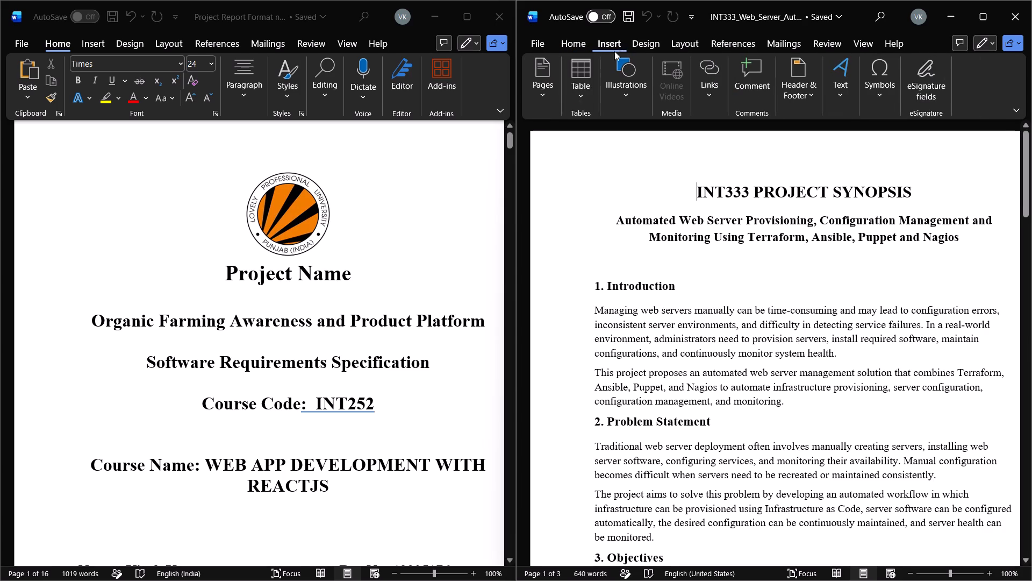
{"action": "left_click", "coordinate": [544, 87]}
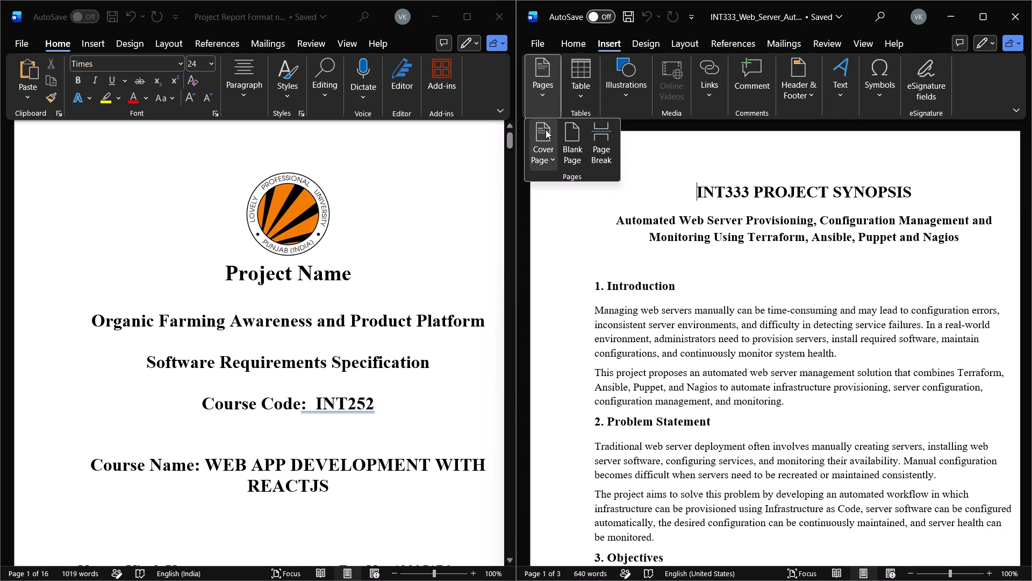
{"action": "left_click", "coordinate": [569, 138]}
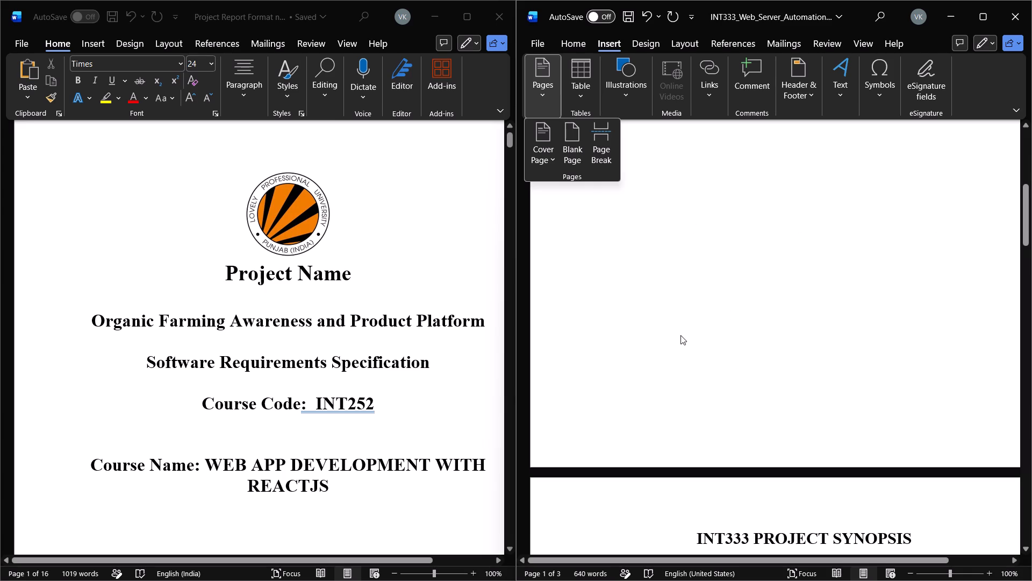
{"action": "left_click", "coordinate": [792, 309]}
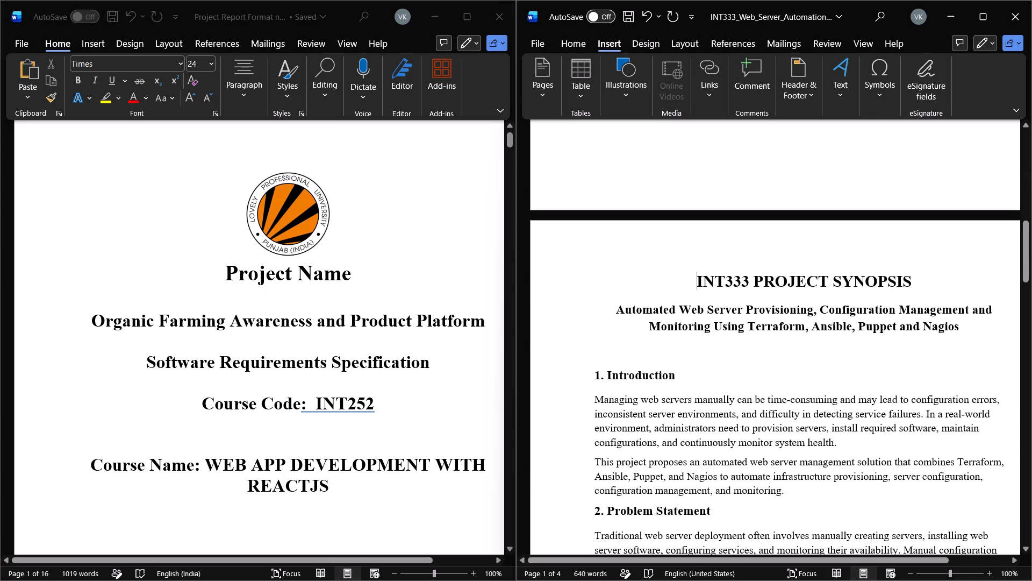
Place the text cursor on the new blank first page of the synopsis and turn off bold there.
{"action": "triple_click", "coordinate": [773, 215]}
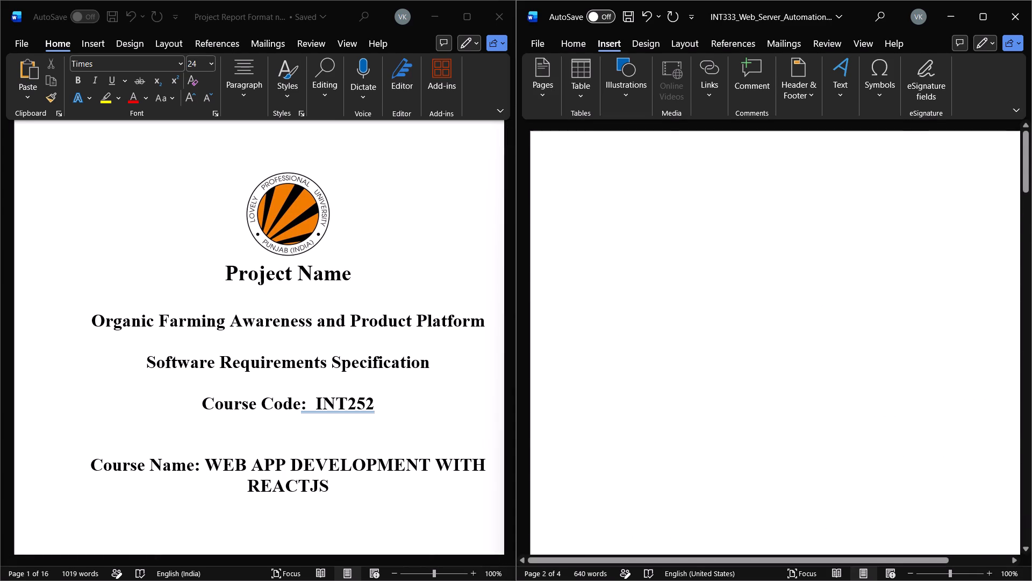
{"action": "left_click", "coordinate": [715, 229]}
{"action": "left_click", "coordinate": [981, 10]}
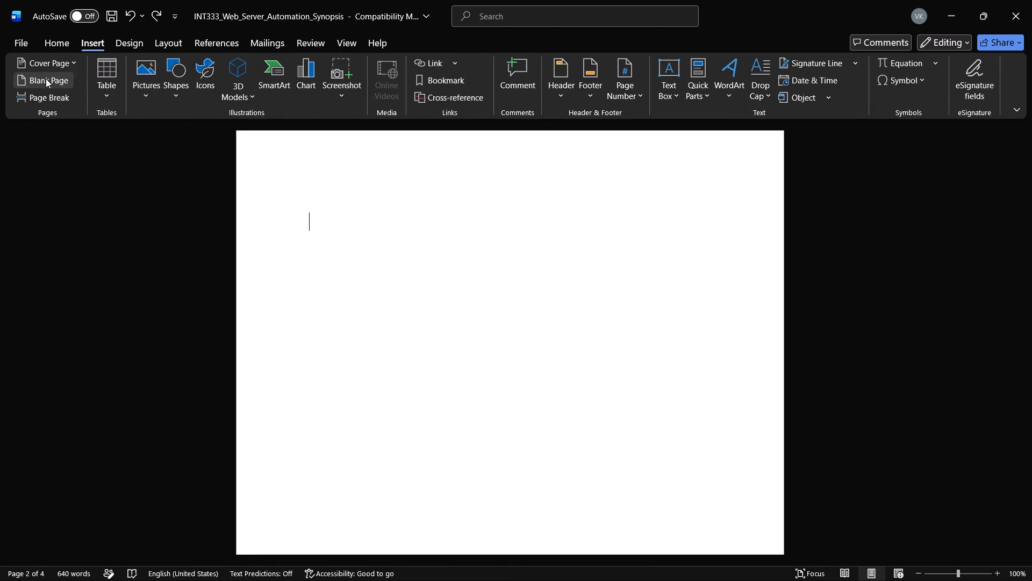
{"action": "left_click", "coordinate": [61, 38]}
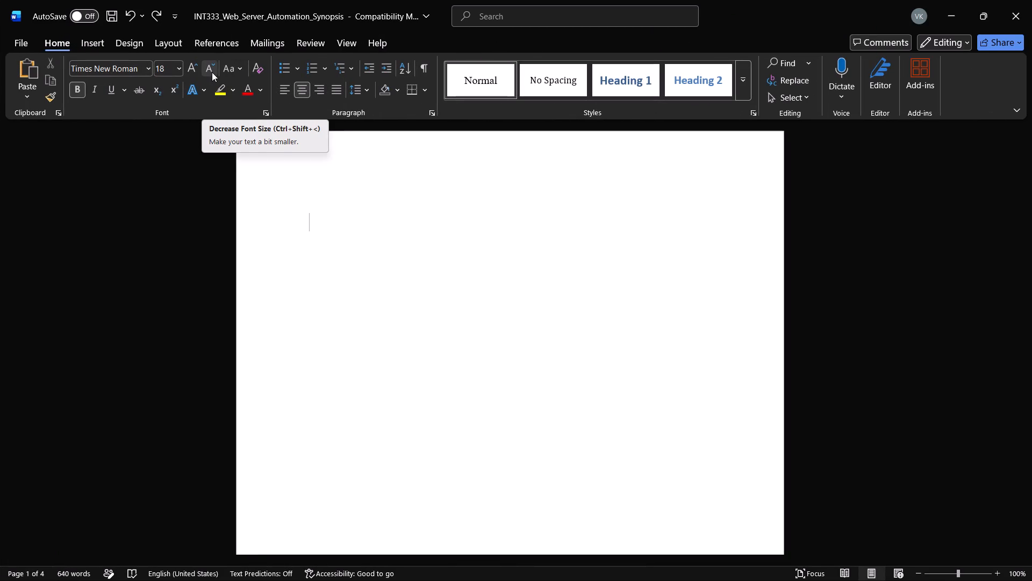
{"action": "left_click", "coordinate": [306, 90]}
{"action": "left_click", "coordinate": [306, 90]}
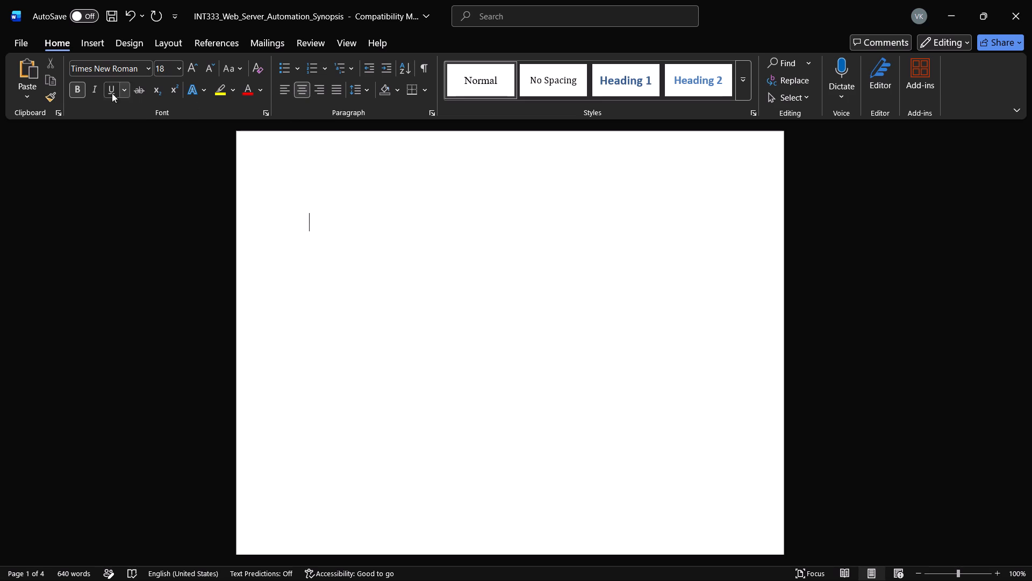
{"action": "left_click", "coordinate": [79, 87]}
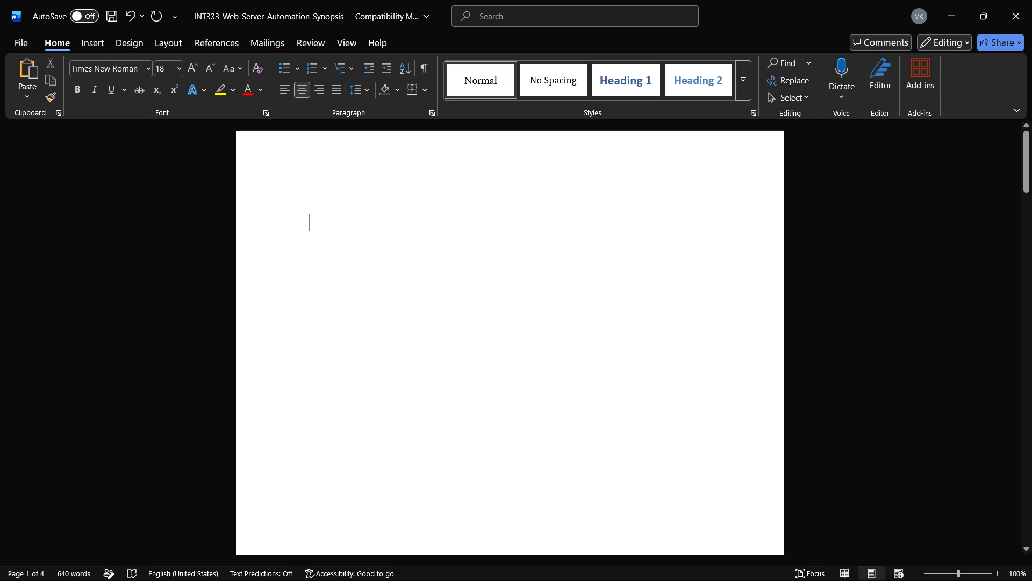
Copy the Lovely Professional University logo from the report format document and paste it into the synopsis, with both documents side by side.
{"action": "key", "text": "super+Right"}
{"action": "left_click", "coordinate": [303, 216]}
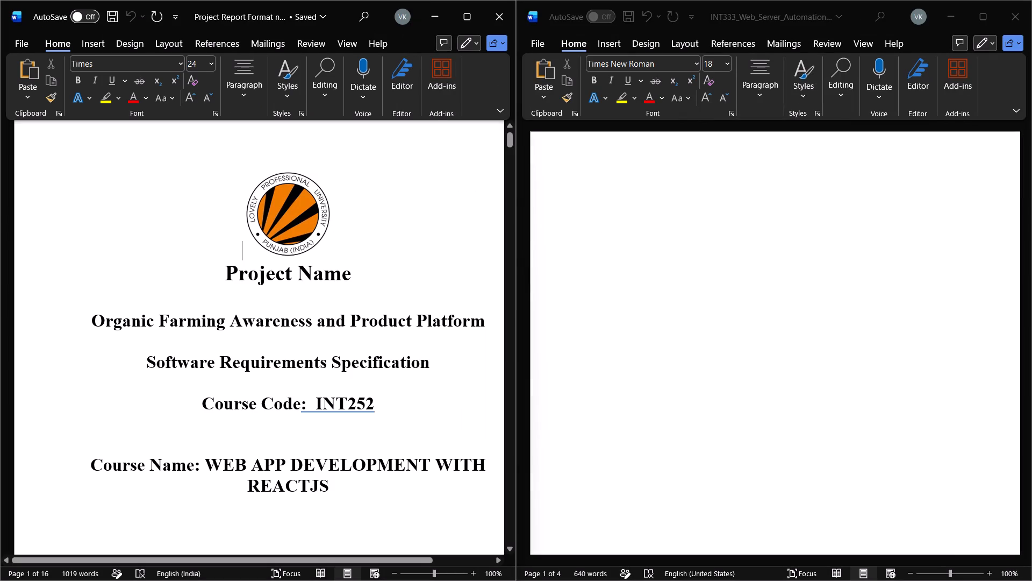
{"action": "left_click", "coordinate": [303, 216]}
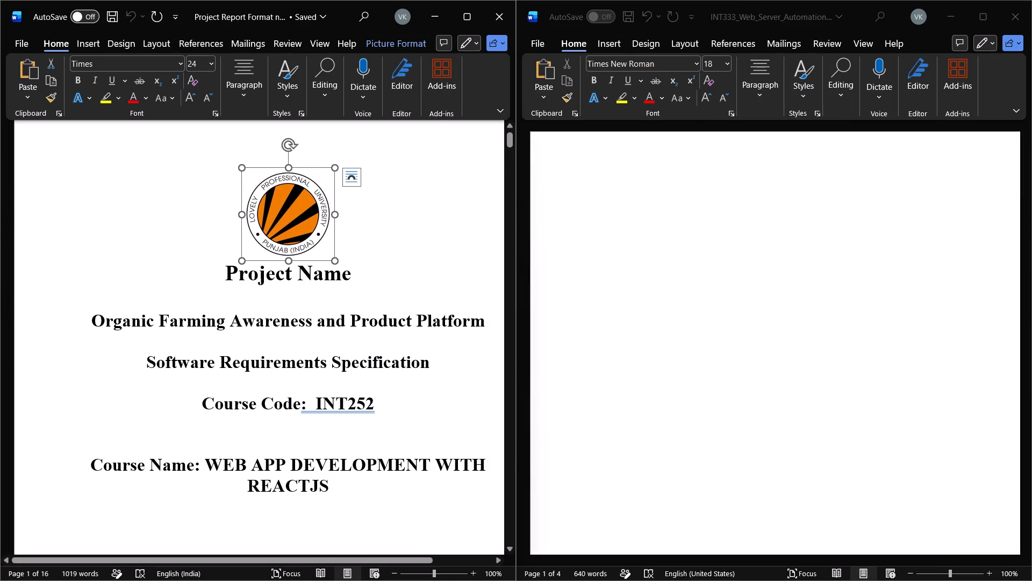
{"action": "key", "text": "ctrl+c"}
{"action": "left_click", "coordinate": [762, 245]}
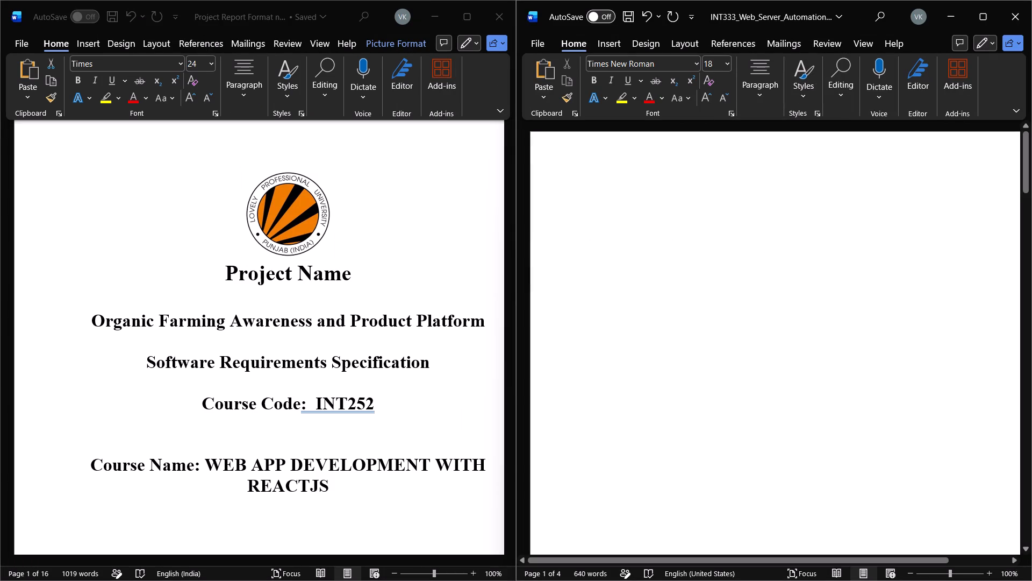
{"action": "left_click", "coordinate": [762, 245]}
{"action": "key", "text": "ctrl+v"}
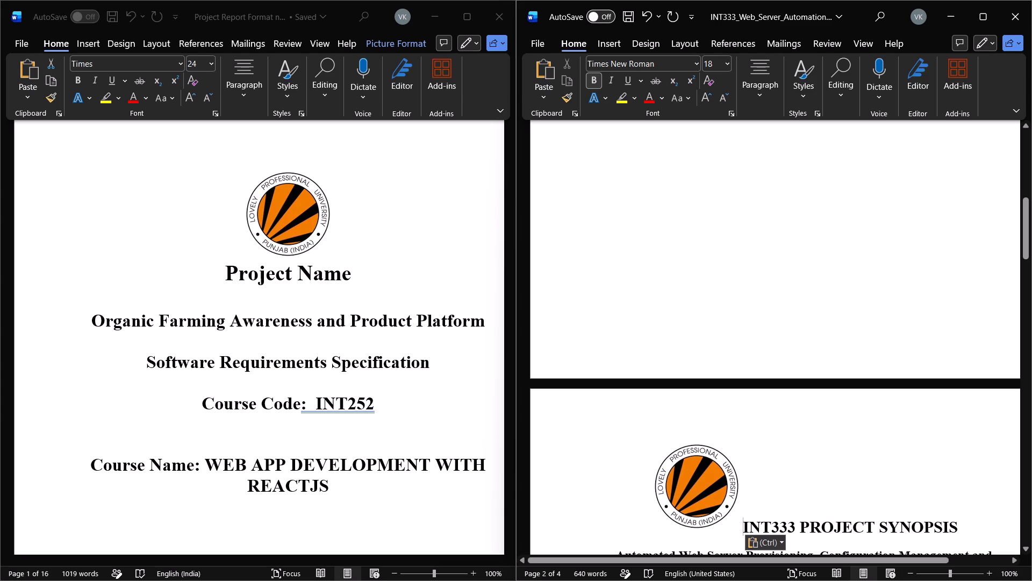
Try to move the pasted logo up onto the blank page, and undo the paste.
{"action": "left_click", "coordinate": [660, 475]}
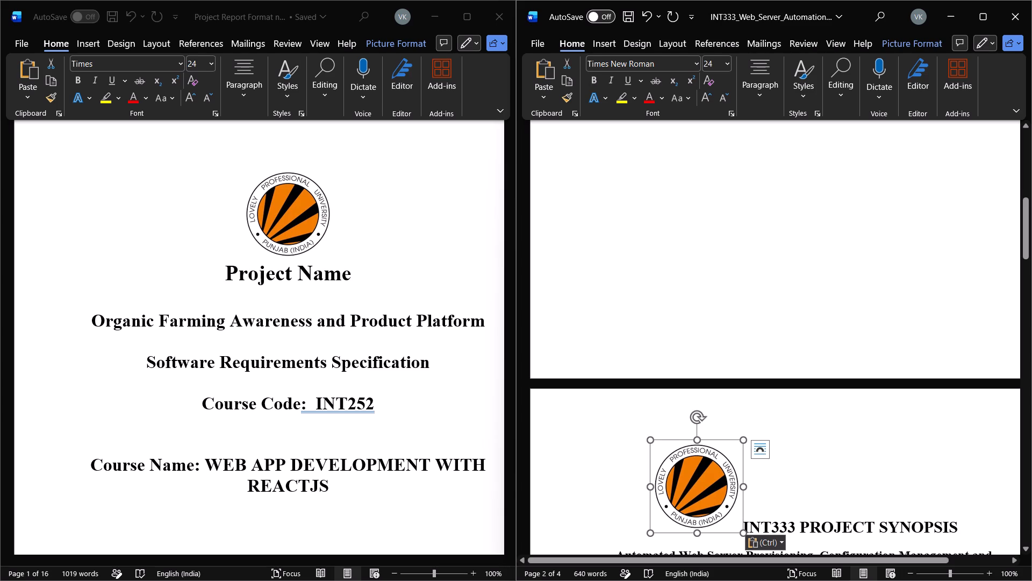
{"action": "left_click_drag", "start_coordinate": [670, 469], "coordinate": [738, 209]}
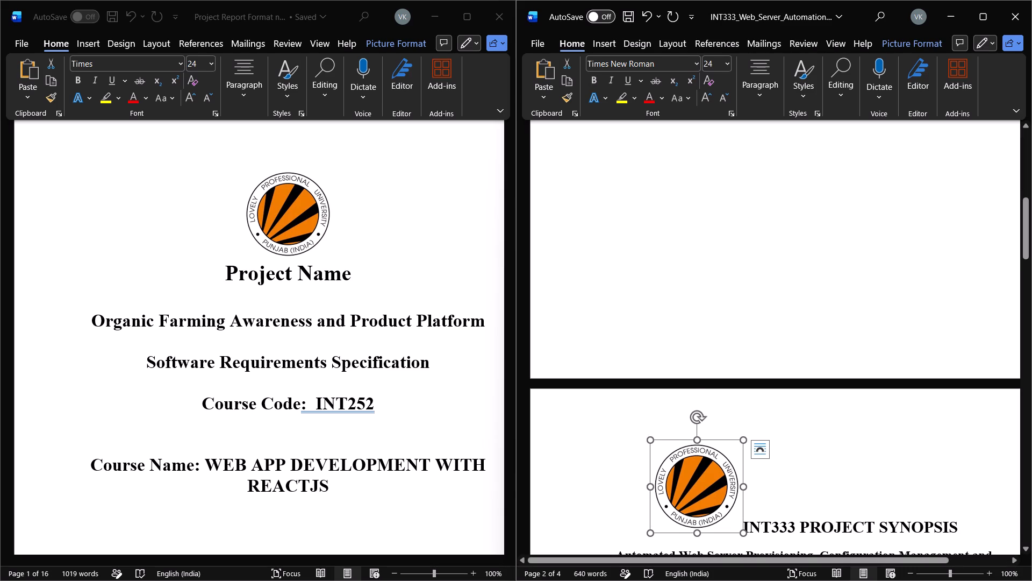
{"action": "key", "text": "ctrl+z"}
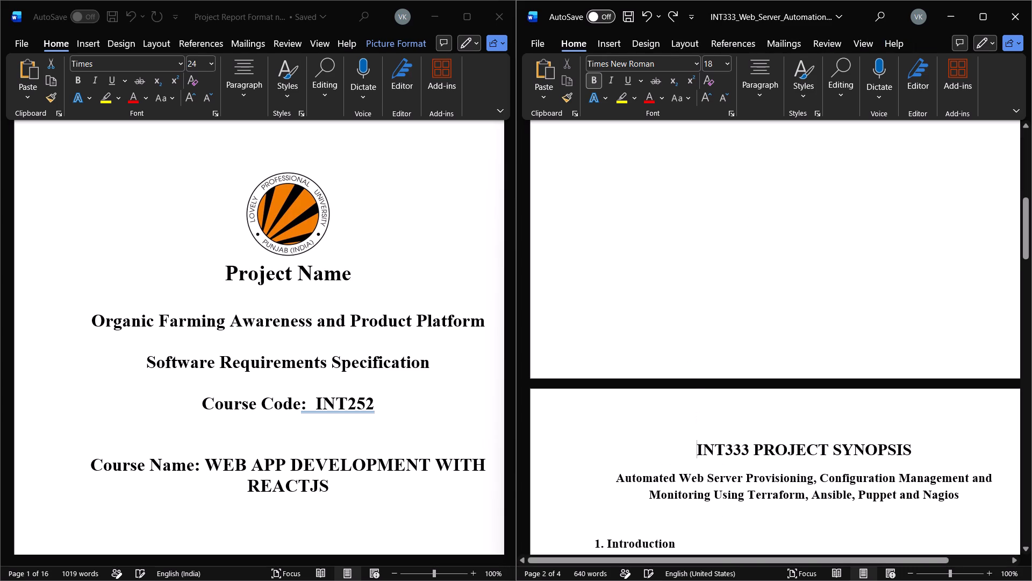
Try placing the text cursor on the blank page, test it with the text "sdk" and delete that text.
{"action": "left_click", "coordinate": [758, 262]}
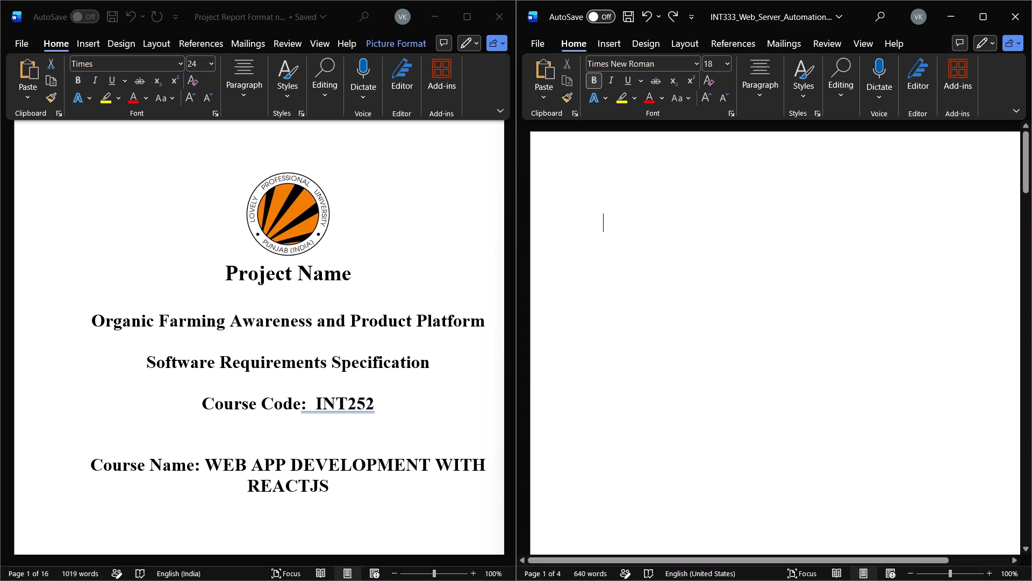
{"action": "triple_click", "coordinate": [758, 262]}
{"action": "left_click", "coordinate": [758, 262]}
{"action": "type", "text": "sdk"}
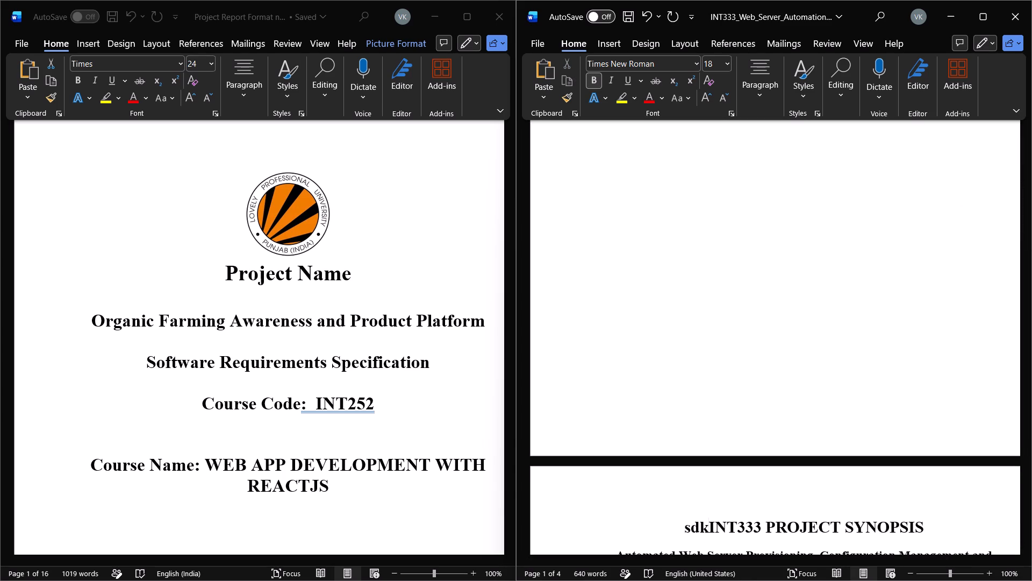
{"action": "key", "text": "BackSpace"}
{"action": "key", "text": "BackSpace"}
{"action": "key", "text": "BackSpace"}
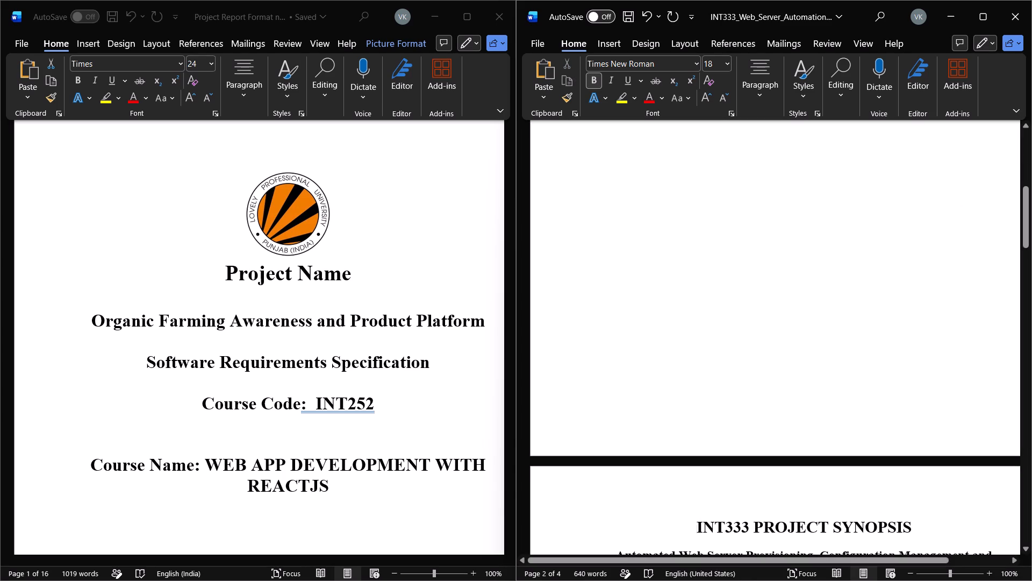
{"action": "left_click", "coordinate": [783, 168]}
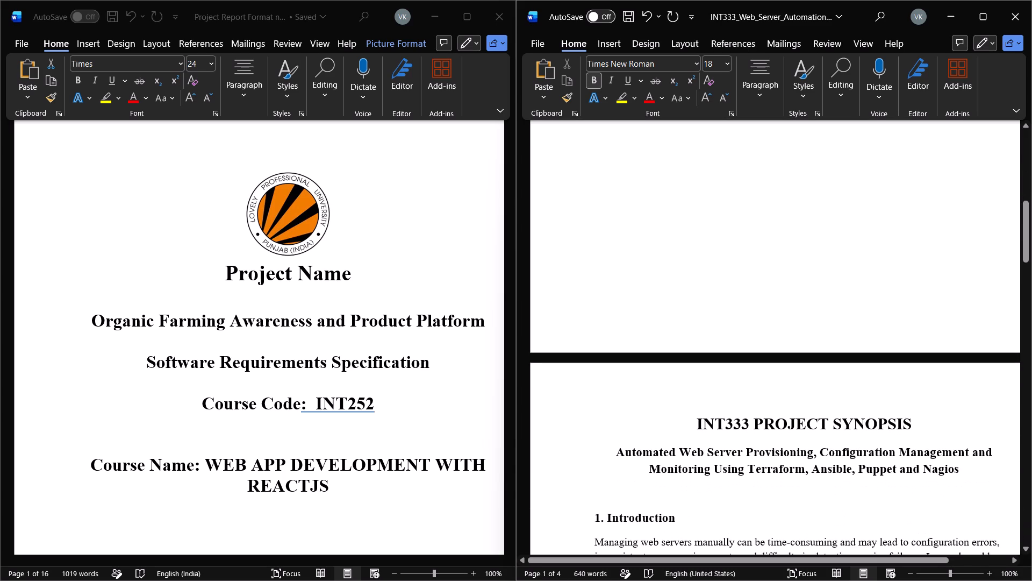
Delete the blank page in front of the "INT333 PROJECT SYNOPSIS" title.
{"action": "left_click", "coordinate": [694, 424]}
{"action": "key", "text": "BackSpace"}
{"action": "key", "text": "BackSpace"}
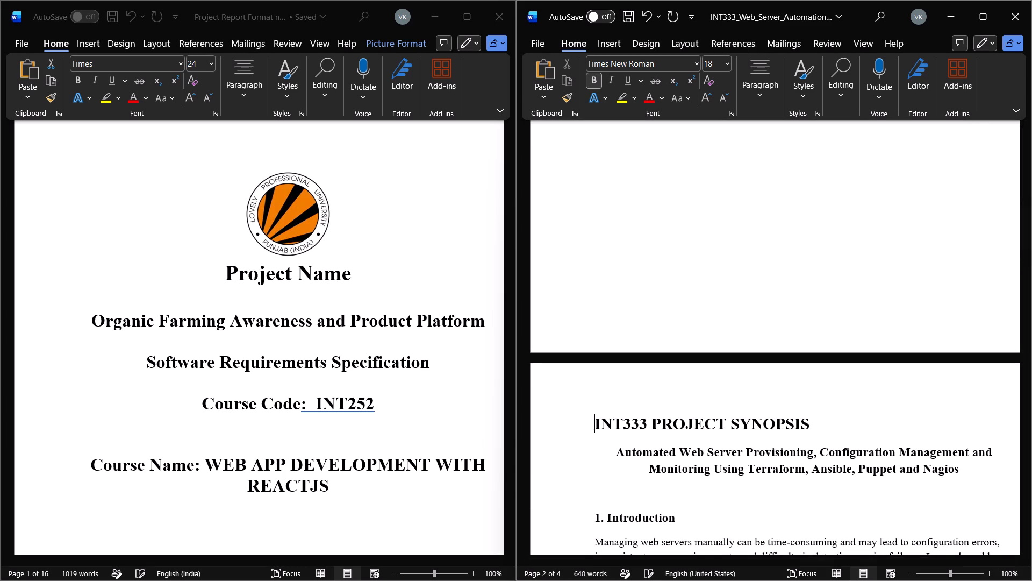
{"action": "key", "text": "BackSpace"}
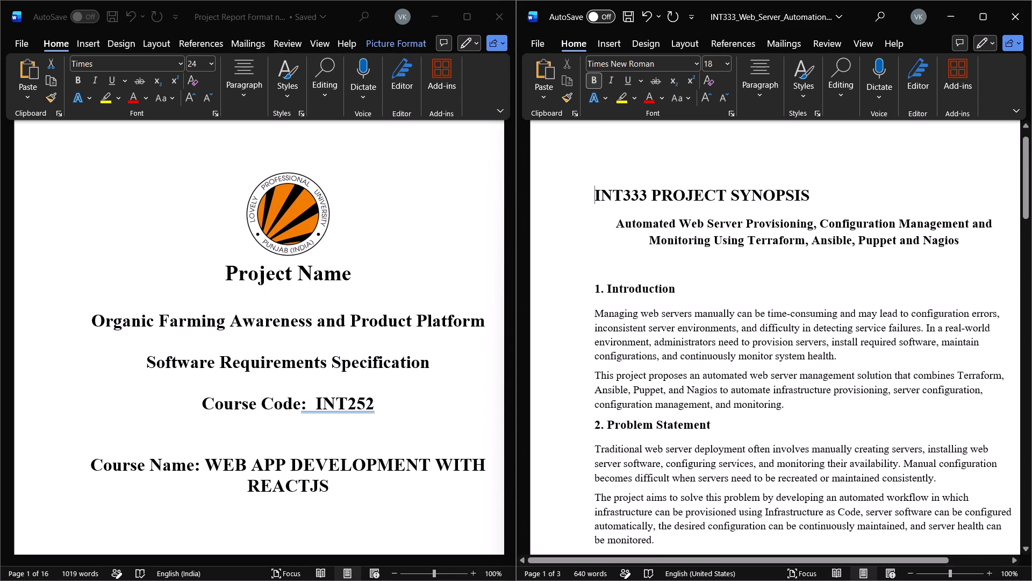
Indent the "INT333 PROJECT SYNOPSIS" title by three tab stops so it sits roughly centred above the project title.
{"action": "key", "text": "Tab"}
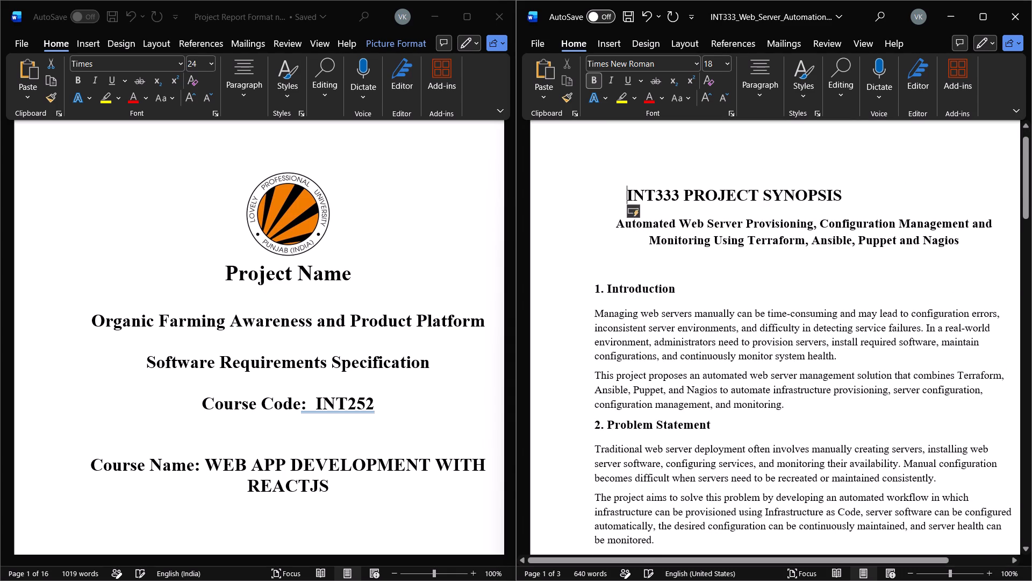
{"action": "key", "text": "Tab"}
{"action": "key", "text": "Tab"}
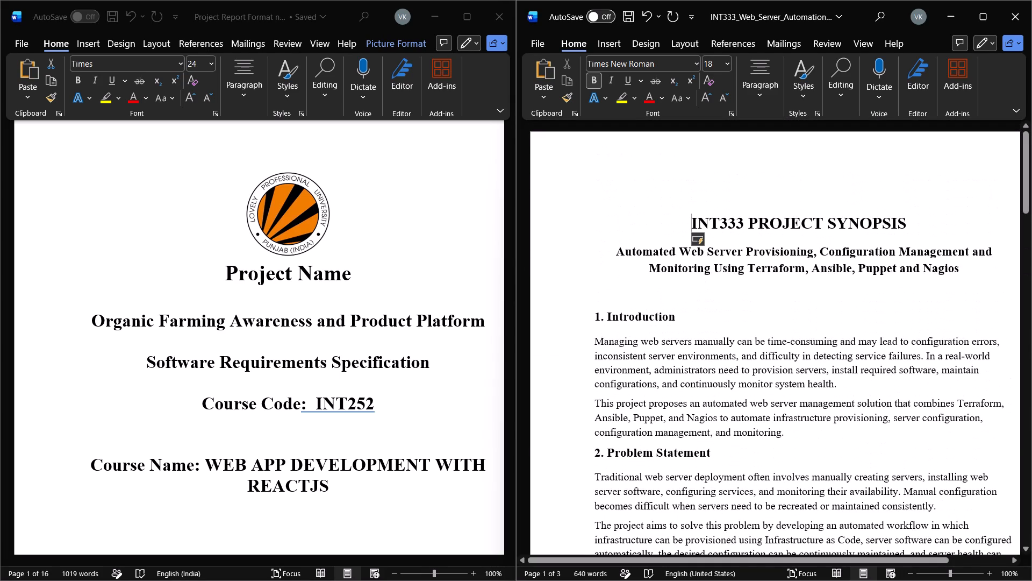
Paste the university logo on the empty line above the "INT333 PROJECT SYNOPSIS" title in the synopsis document.
{"action": "left_click", "coordinate": [841, 148]}
{"action": "left_click", "coordinate": [805, 158]}
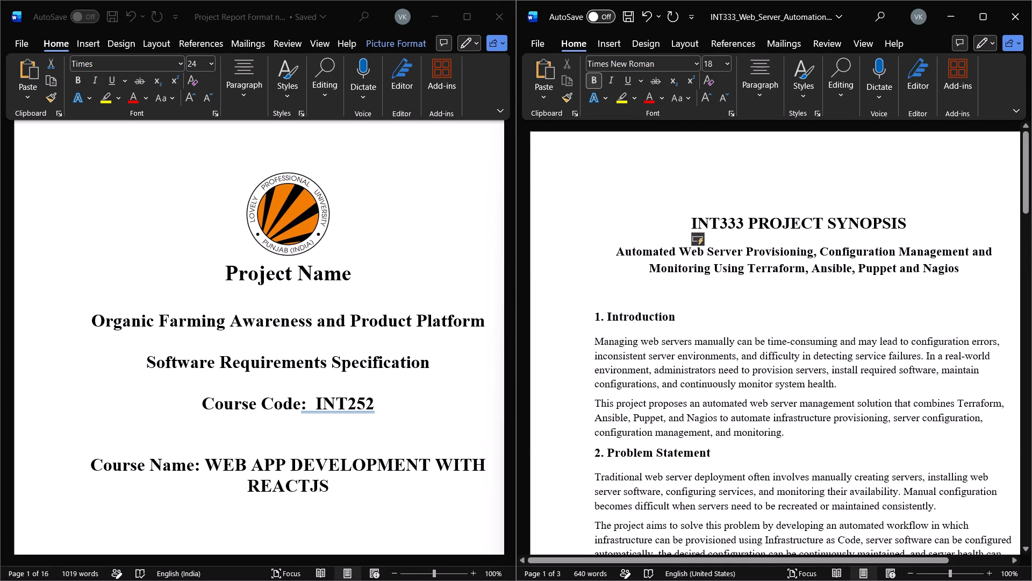
{"action": "left_click", "coordinate": [736, 357]}
{"action": "left_click", "coordinate": [793, 261]}
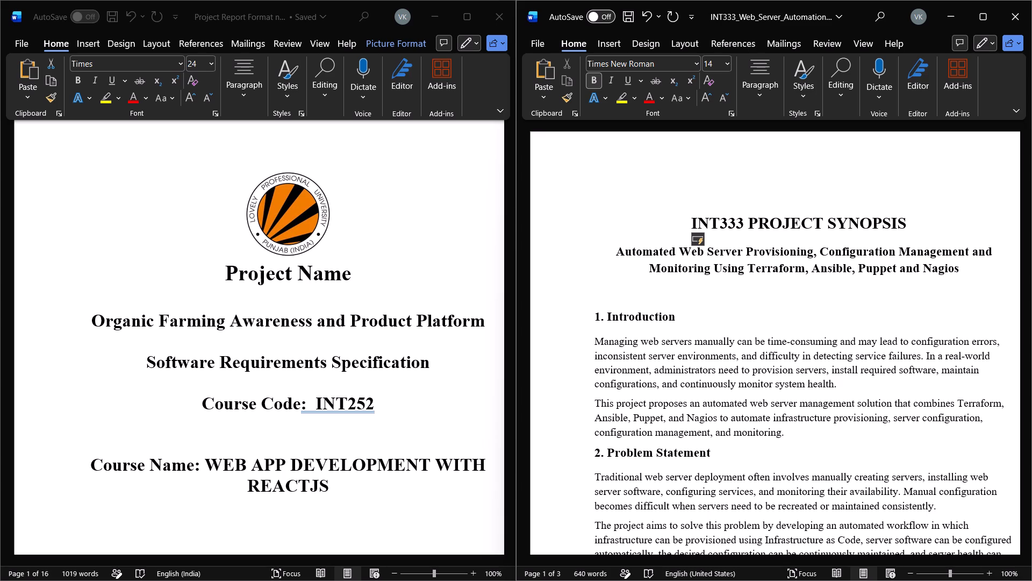
{"action": "left_click", "coordinate": [971, 13]}
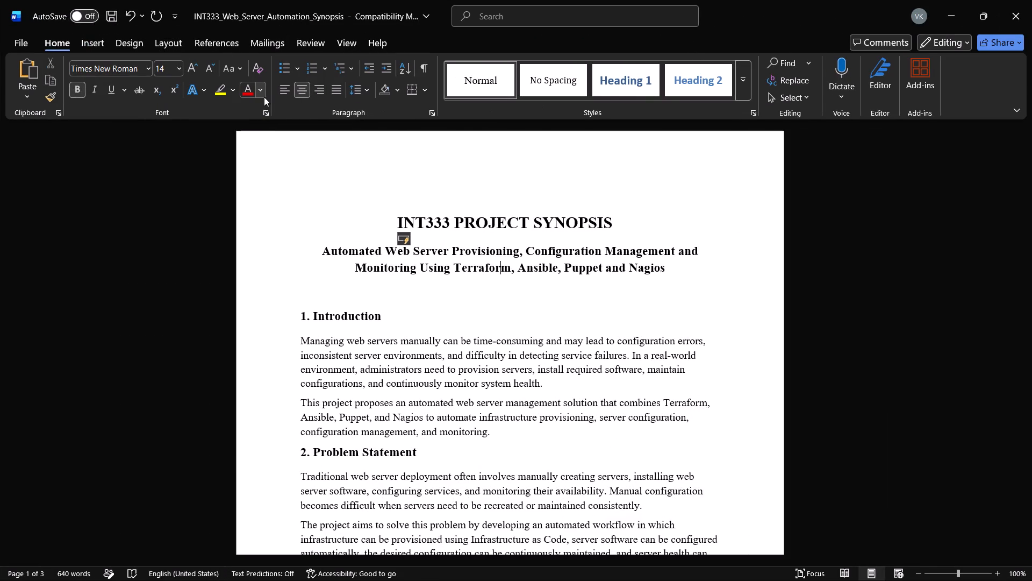
{"action": "left_click", "coordinate": [427, 384]}
{"action": "left_click", "coordinate": [100, 37]}
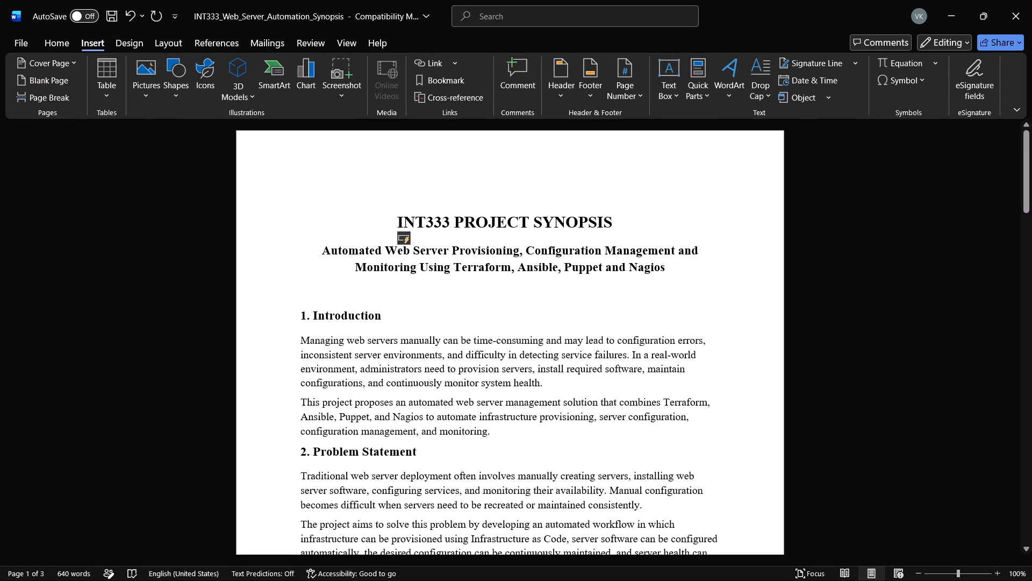
{"action": "left_click", "coordinate": [465, 178]}
{"action": "key", "text": "ctrl+v"}
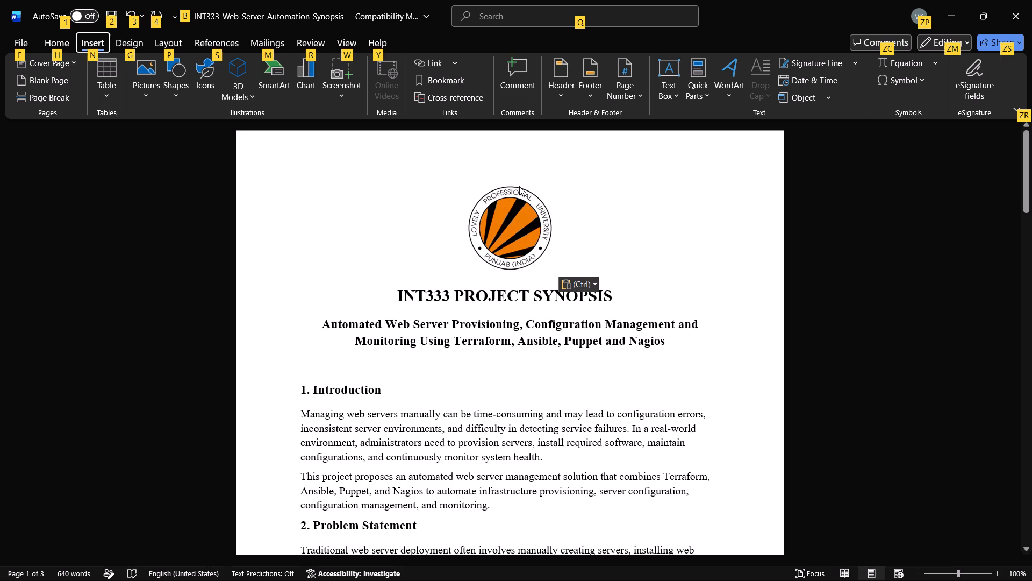
{"action": "left_click", "coordinate": [593, 238]}
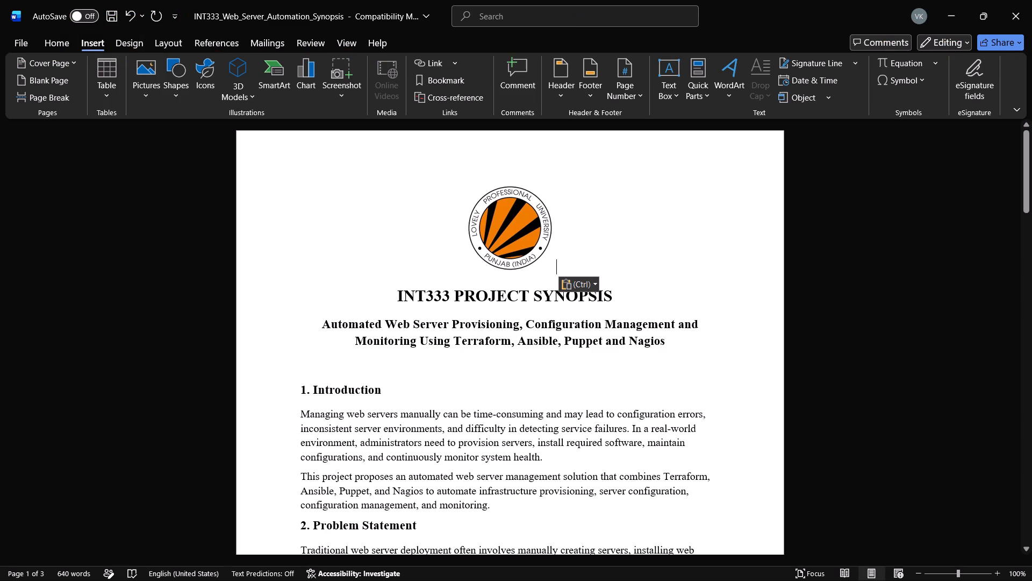
Copy the "Project Name" heading from the earlier project report onto a new line below the logo in the synopsis.
{"action": "key", "text": "super+Right"}
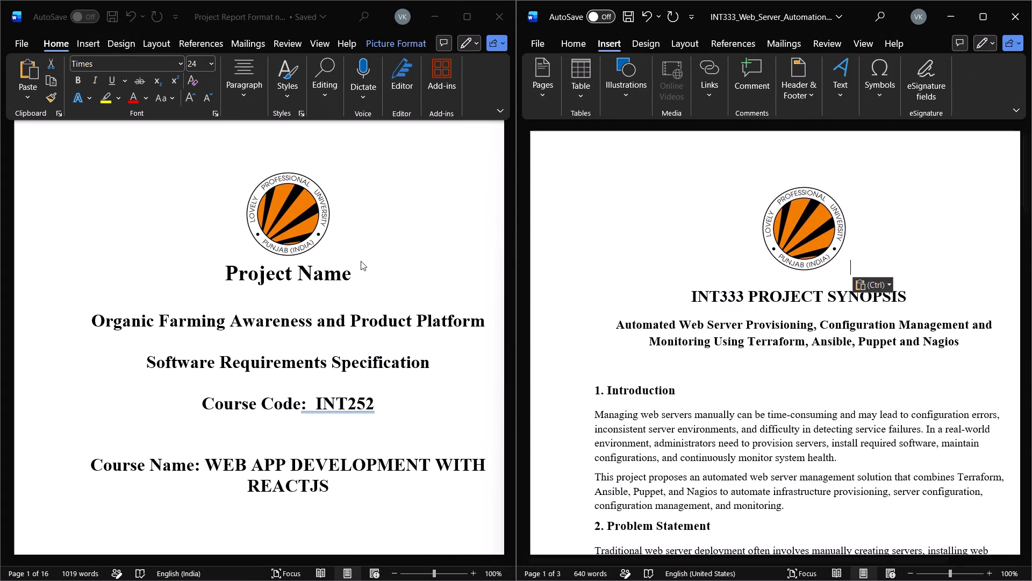
{"action": "left_click_drag", "start_coordinate": [362, 272], "coordinate": [365, 287]}
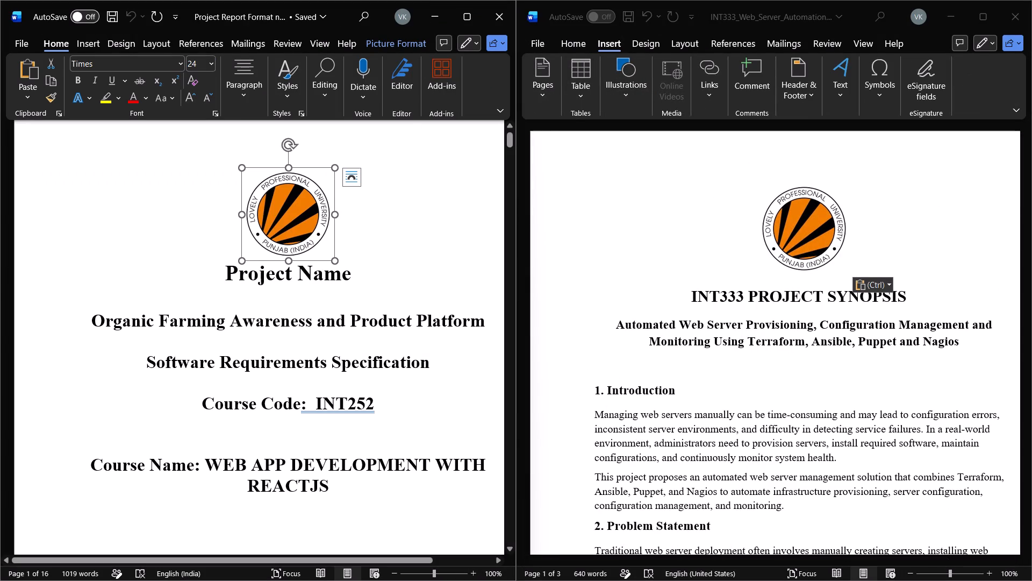
{"action": "left_click_drag", "start_coordinate": [365, 287], "coordinate": [323, 275]}
{"action": "triple_click", "coordinate": [323, 275]}
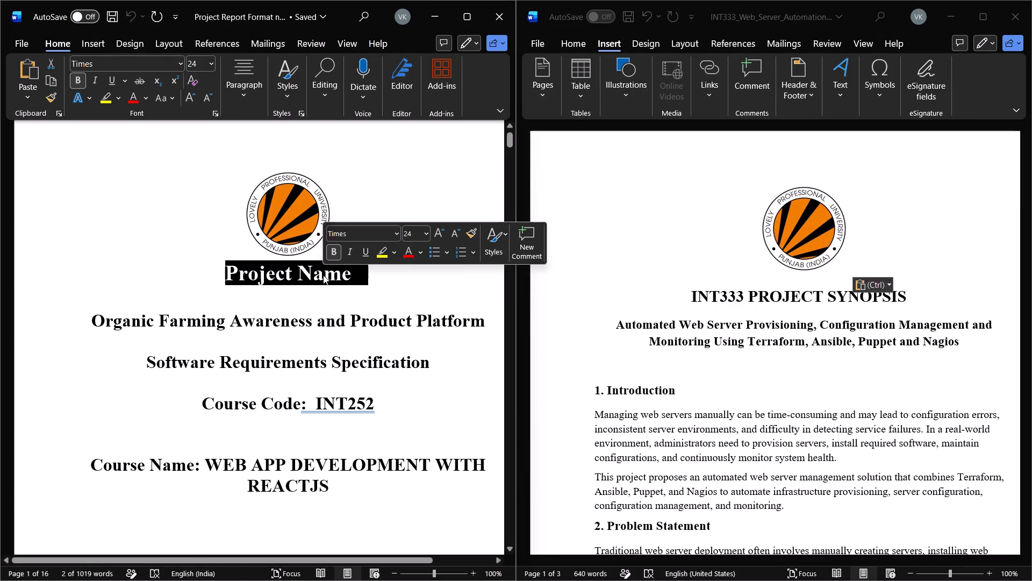
{"action": "key", "text": "ctrl+c"}
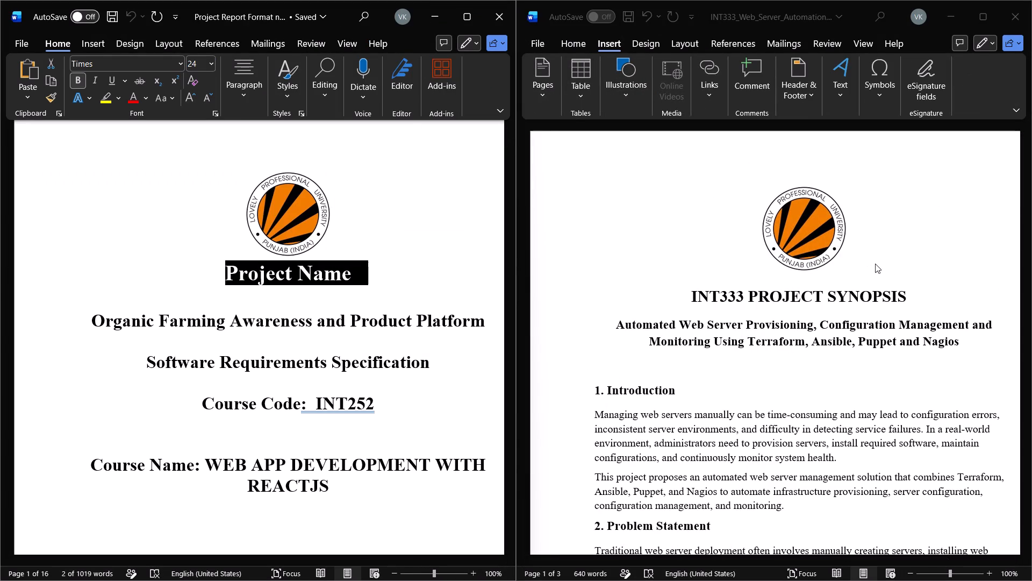
{"action": "left_click", "coordinate": [875, 264]}
{"action": "key", "text": "Return"}
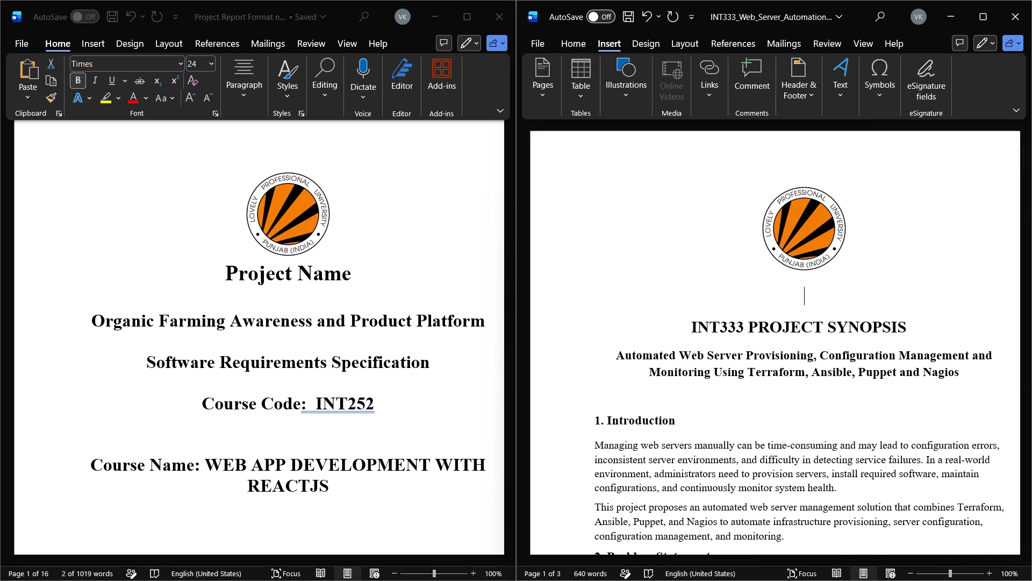
{"action": "key", "text": "ctrl+c"}
{"action": "triple_click", "coordinate": [299, 267]}
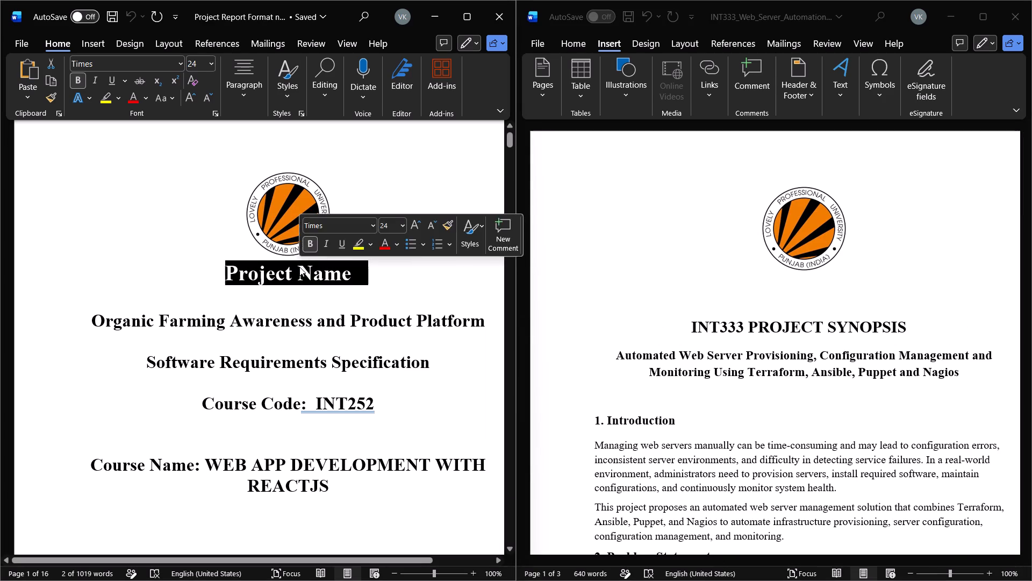
{"action": "left_click", "coordinate": [299, 267]}
{"action": "double_click", "coordinate": [299, 267]}
{"action": "triple_click", "coordinate": [299, 267]}
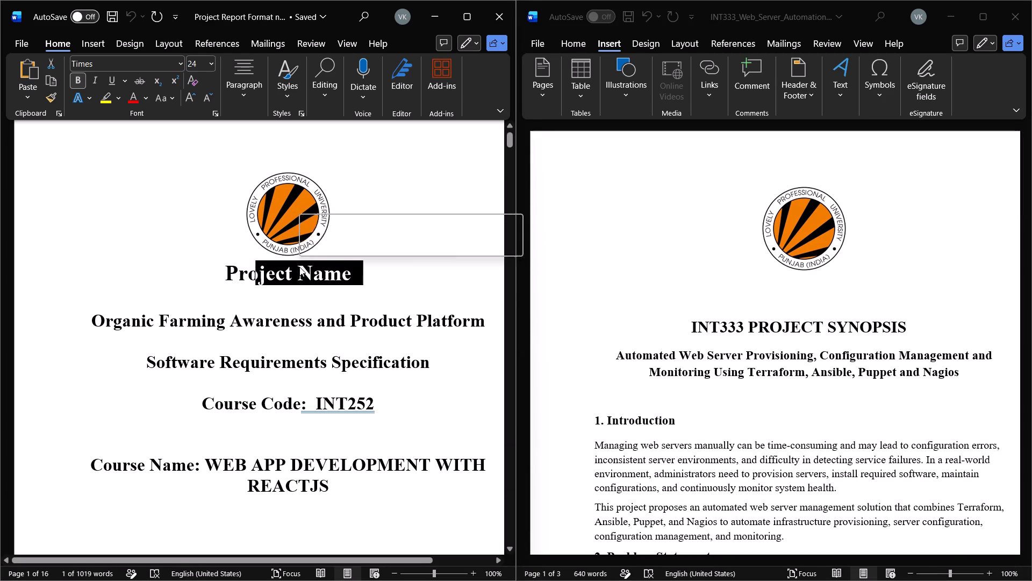
{"action": "key", "text": "ctrl+c"}
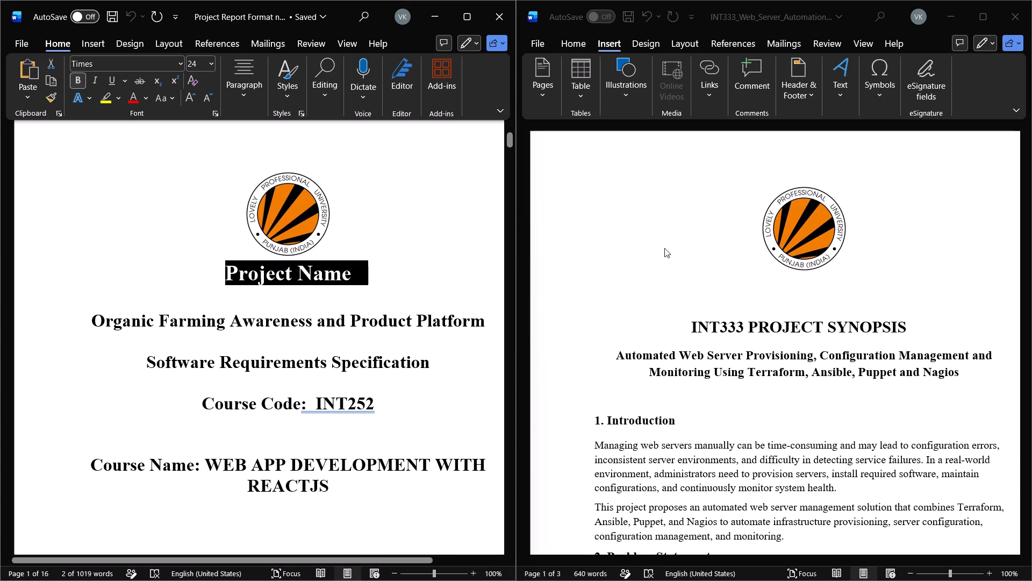
{"action": "left_click", "coordinate": [809, 300]}
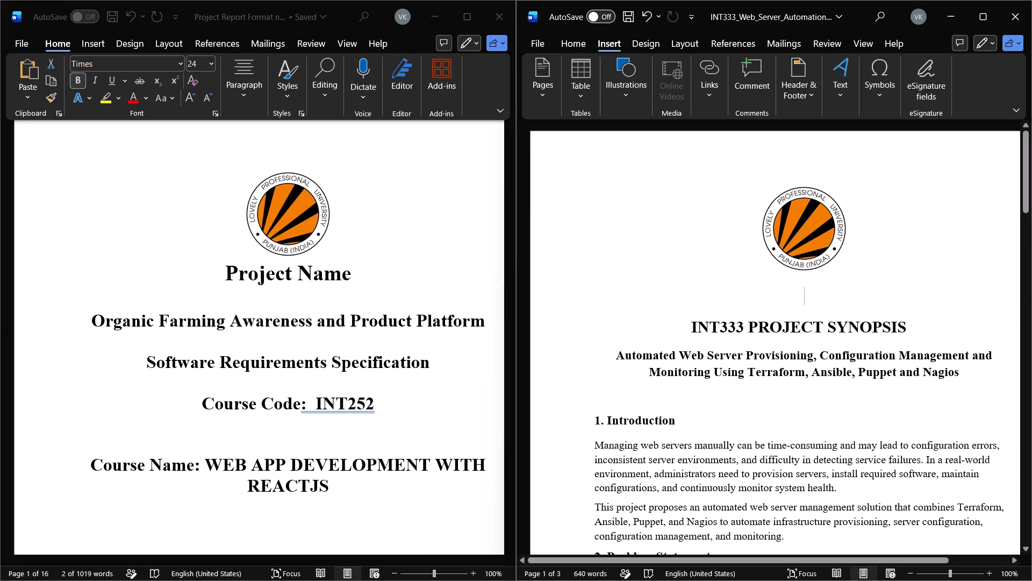
{"action": "key", "text": "ctrl+v"}
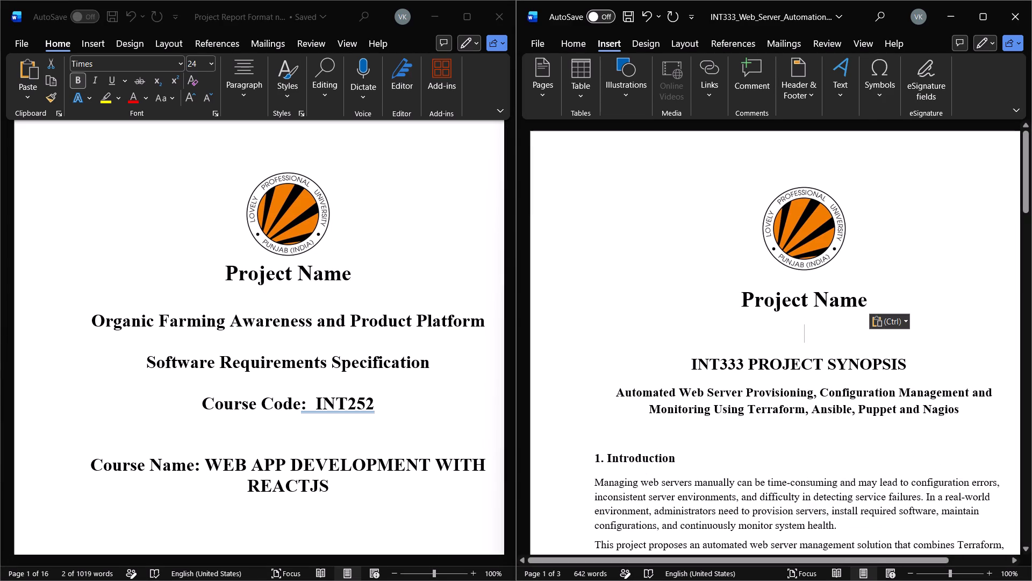
Copy the "Automated Web Server Provisioning..." project title and paste it on the line below the "Project Name" heading.
{"action": "left_click_drag", "start_coordinate": [963, 409], "coordinate": [660, 395]}
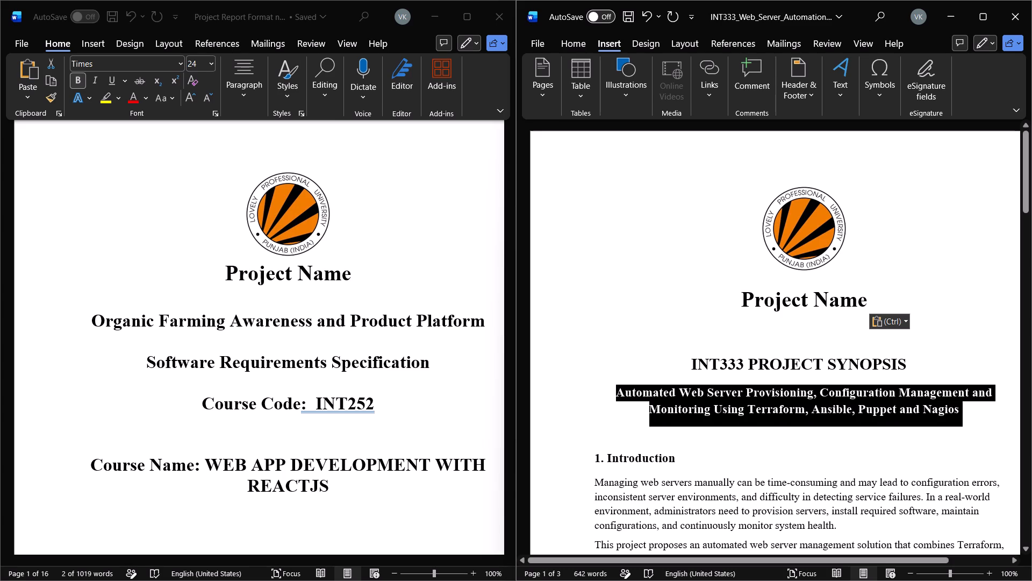
{"action": "left_click_drag", "start_coordinate": [660, 395], "coordinate": [621, 391]}
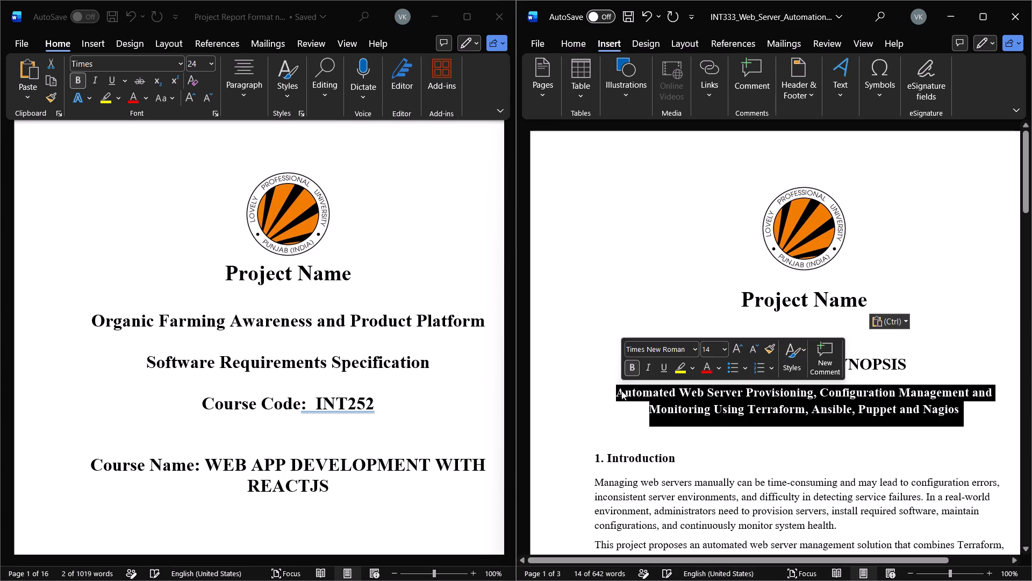
{"action": "key", "text": "ctrl+c"}
{"action": "left_click", "coordinate": [621, 391], "text": "ctrl"}
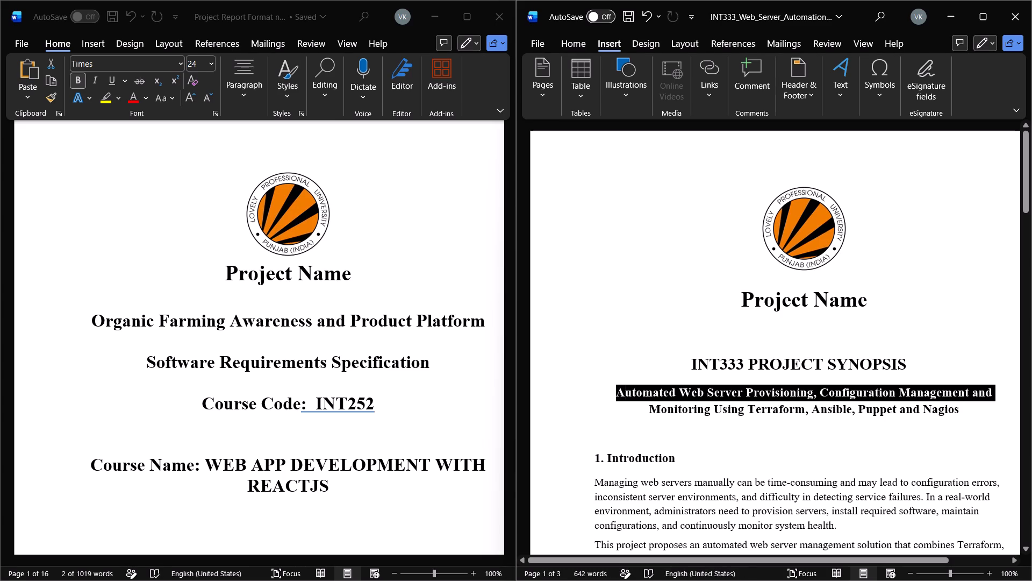
{"action": "left_click", "coordinate": [807, 332]}
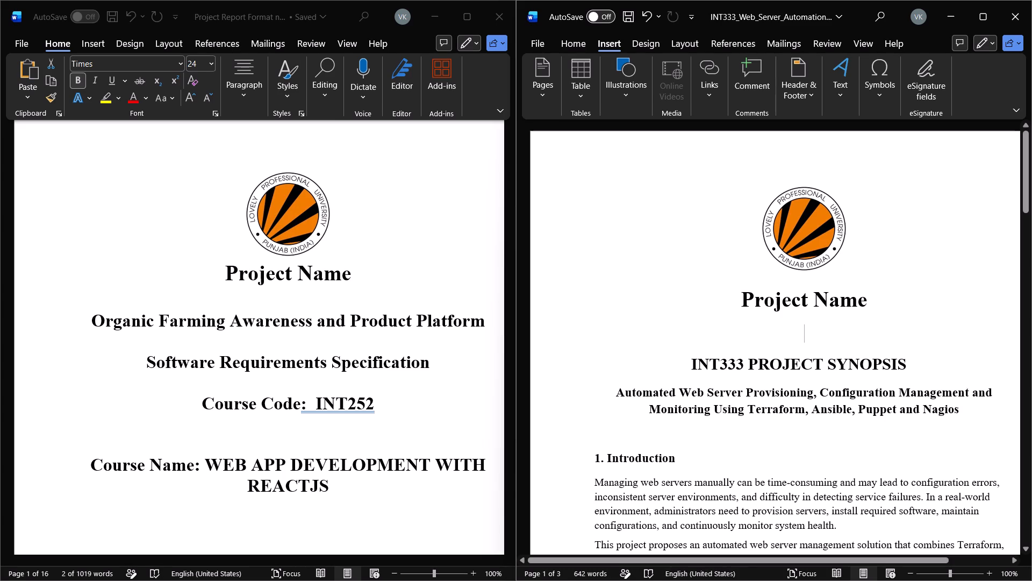
{"action": "key", "text": "ctrl+v"}
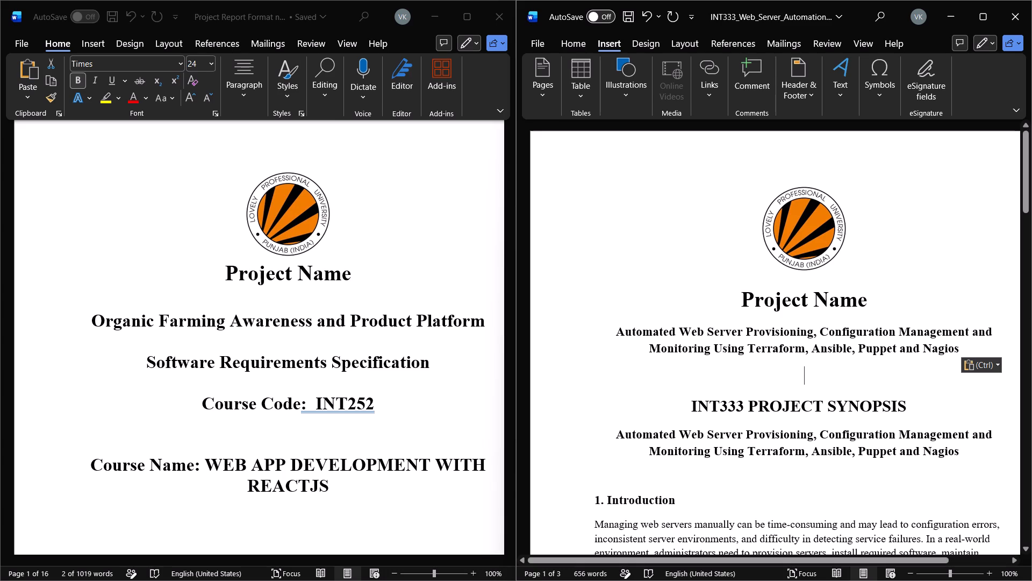
Use Format Painter to apply the "Organic Farming Awareness and Product Platform" line's formatting to the project title below "Project Name".
{"action": "left_click_drag", "start_coordinate": [384, 317], "coordinate": [367, 317]}
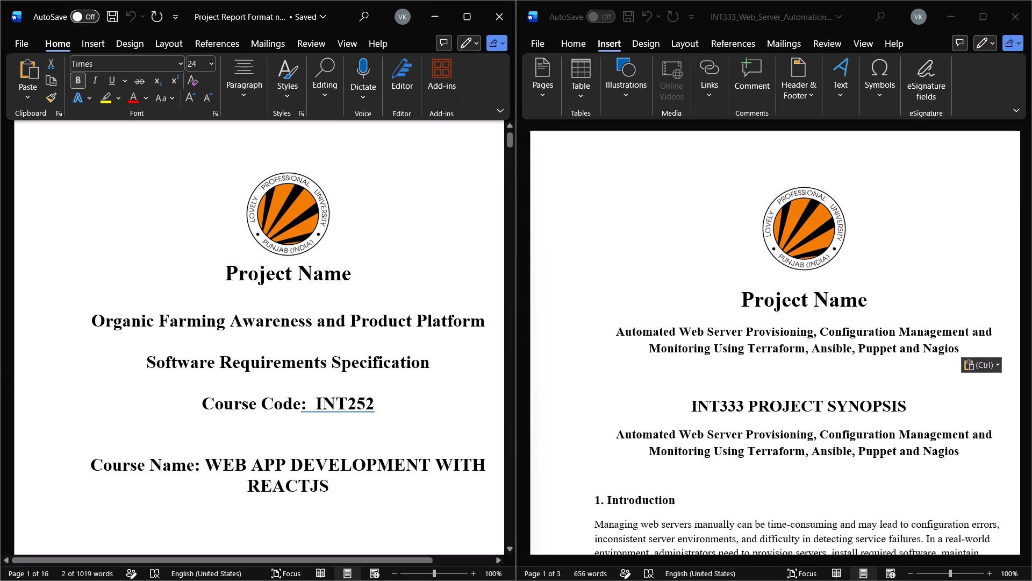
{"action": "left_click_drag", "start_coordinate": [397, 320], "coordinate": [374, 324]}
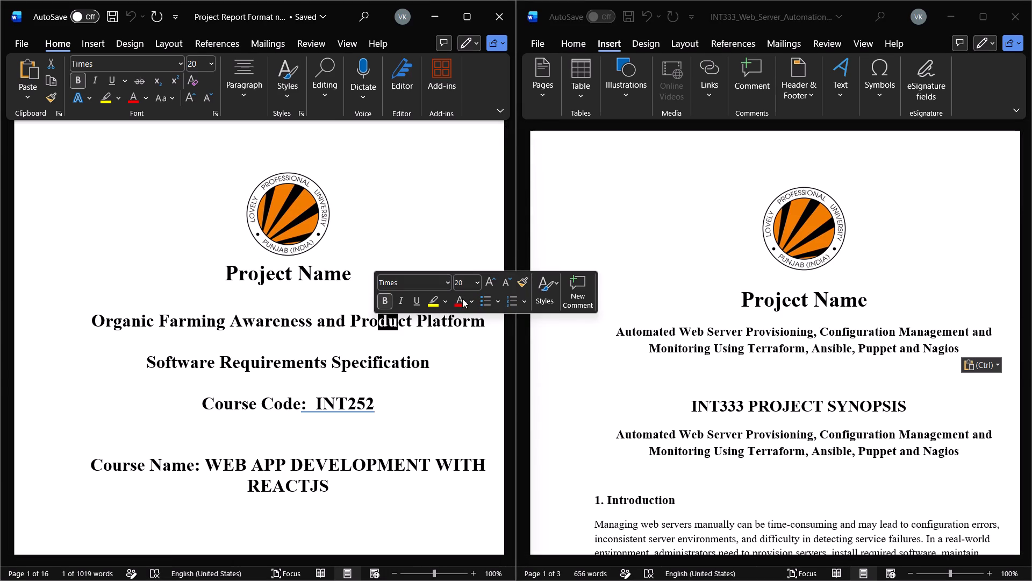
{"action": "left_click", "coordinate": [518, 280]}
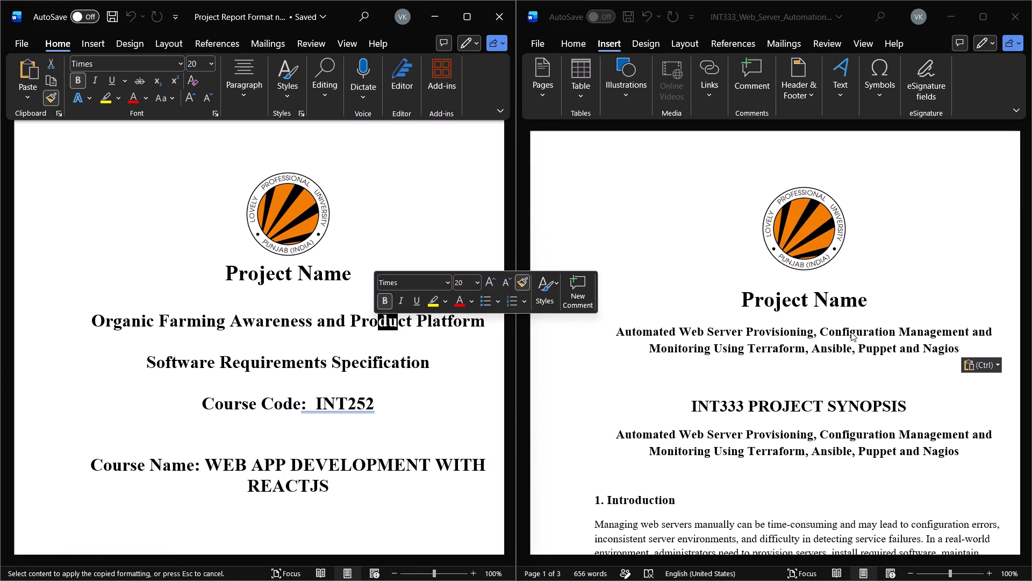
{"action": "left_click_drag", "start_coordinate": [961, 347], "coordinate": [652, 334]}
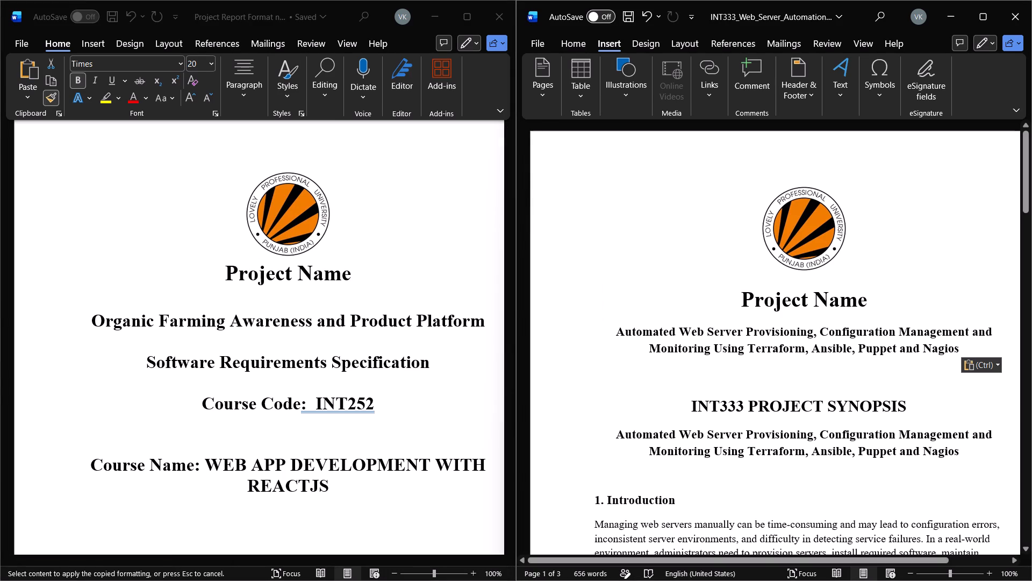
{"action": "left_click_drag", "start_coordinate": [652, 334], "coordinate": [618, 332]}
{"action": "left_click_drag", "start_coordinate": [618, 332], "coordinate": [829, 349]}
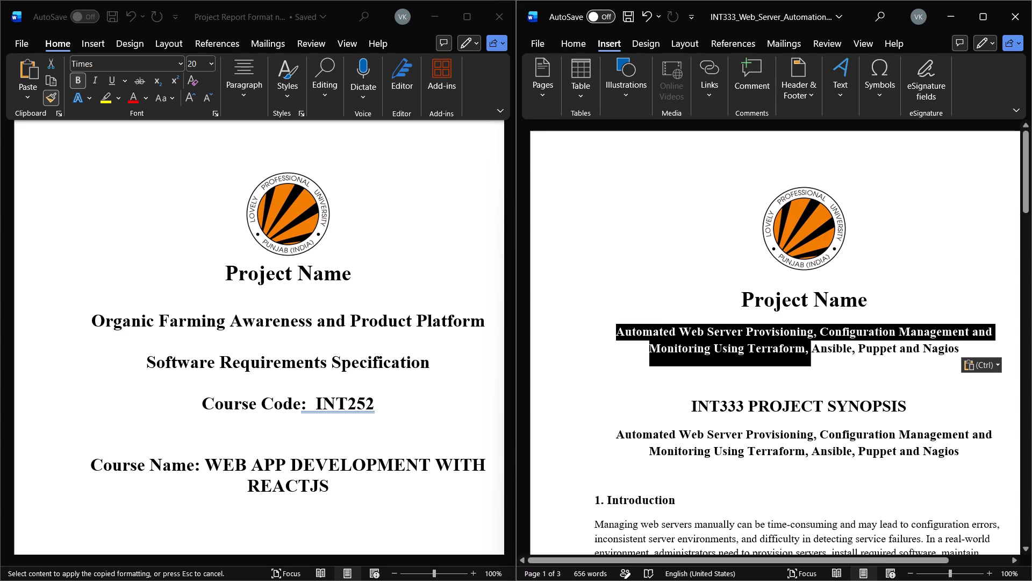
{"action": "left_click_drag", "start_coordinate": [829, 349], "coordinate": [968, 345]}
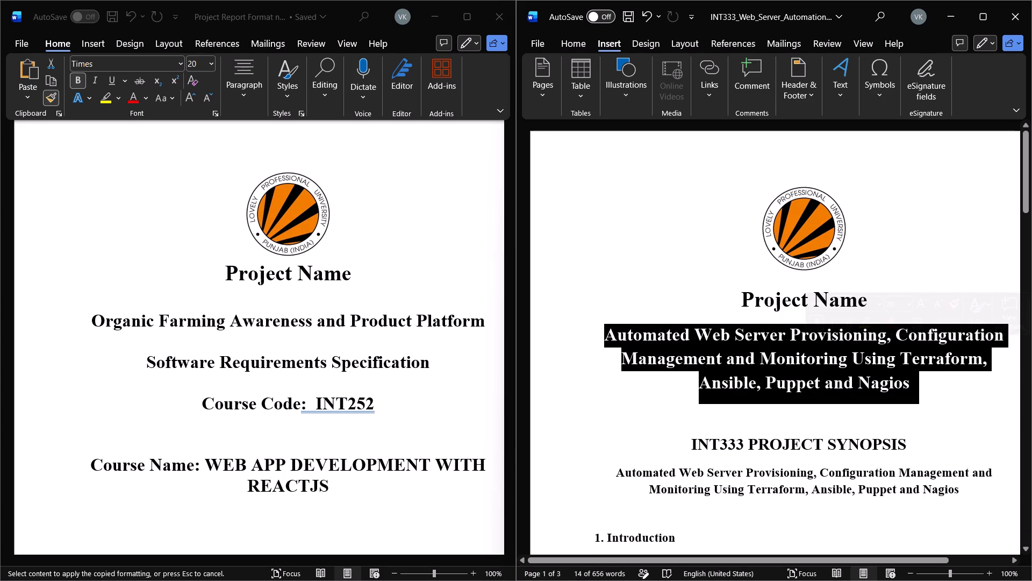
{"action": "left_click", "coordinate": [670, 409]}
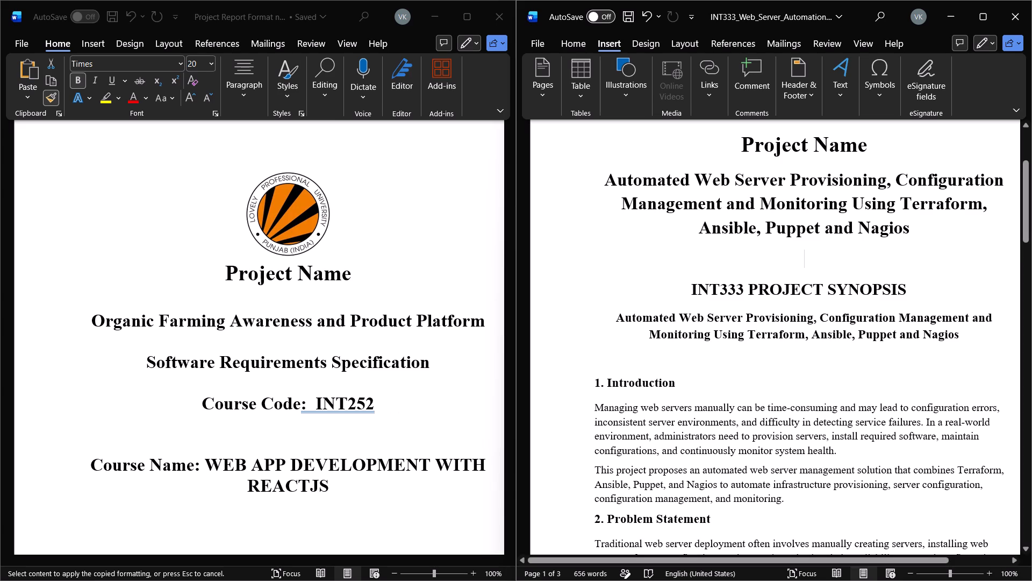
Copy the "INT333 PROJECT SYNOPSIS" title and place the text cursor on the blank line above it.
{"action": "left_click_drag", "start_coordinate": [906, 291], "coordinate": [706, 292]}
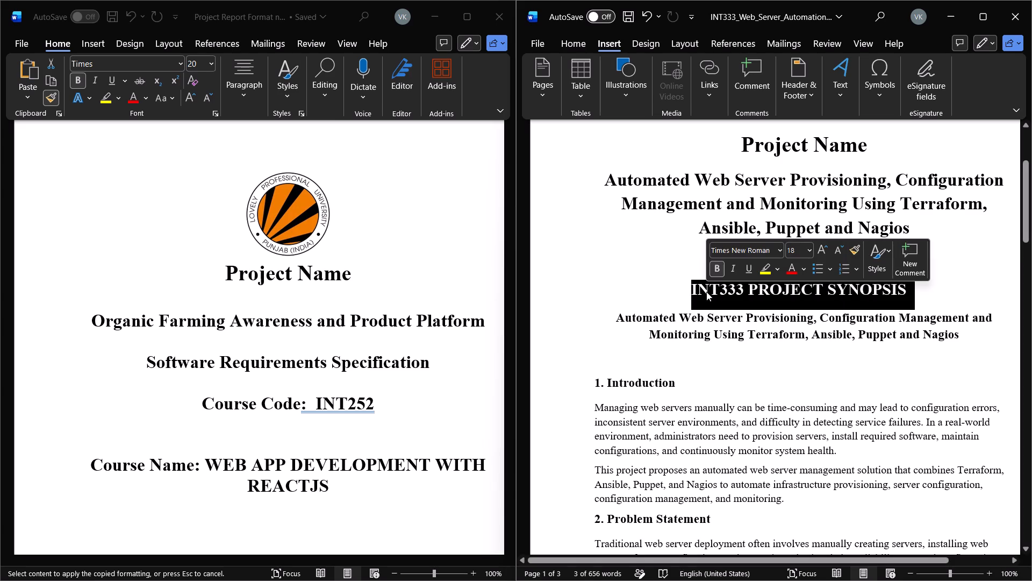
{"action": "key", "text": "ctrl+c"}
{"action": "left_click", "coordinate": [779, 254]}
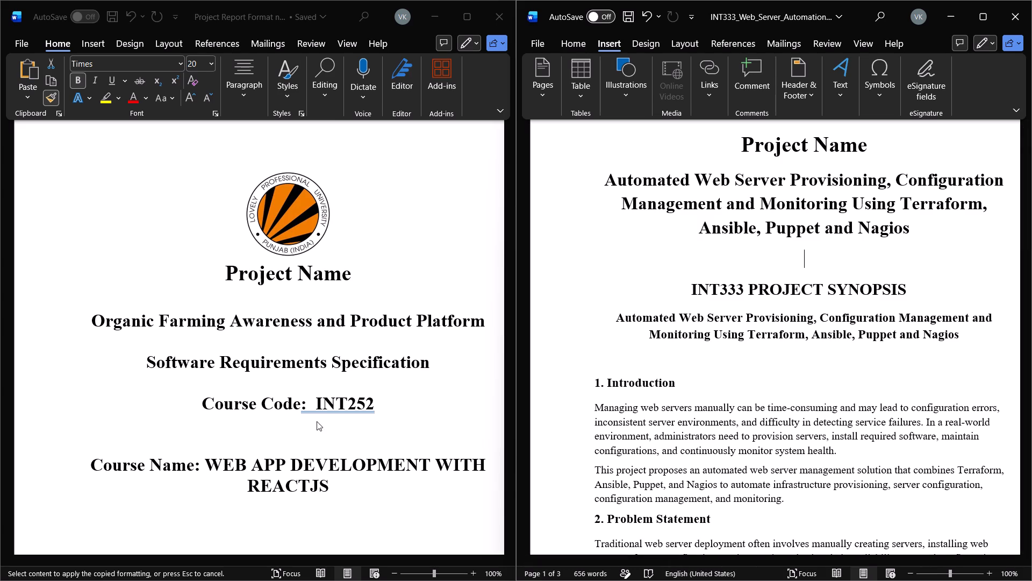
Copy the "Course Code: INT252" line from the earlier project report onto a new line below "INT333 PROJECT SYNOPSIS" in the synopsis.
{"action": "triple_click", "coordinate": [285, 405]}
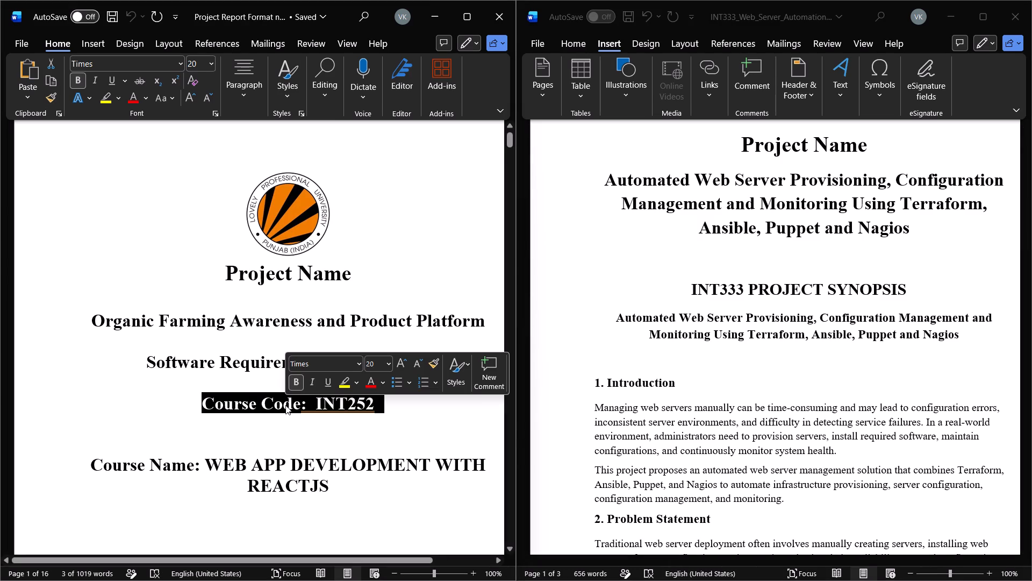
{"action": "key", "text": "ctrl+c"}
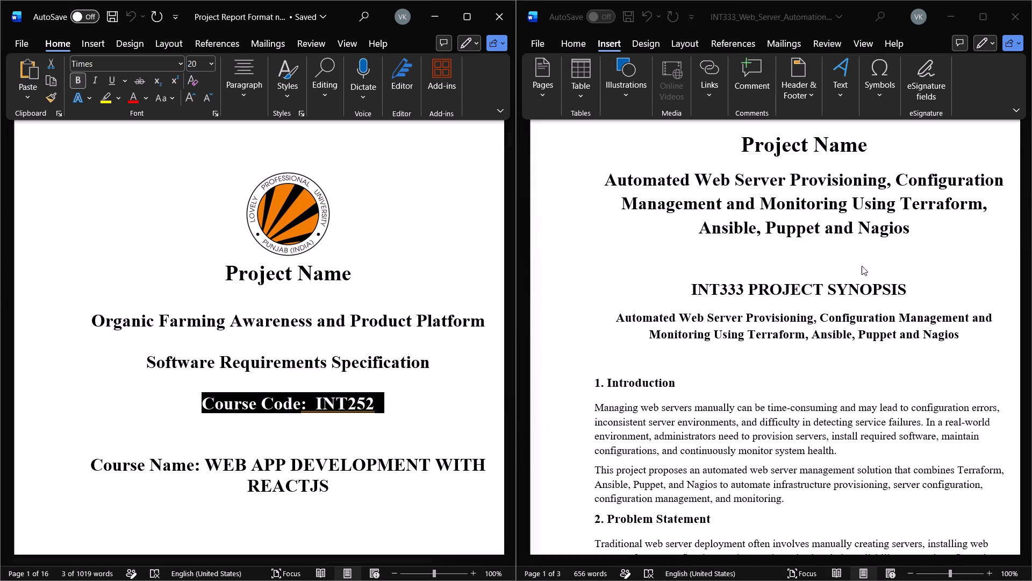
{"action": "left_click", "coordinate": [916, 284]}
{"action": "left_click", "coordinate": [916, 284]}
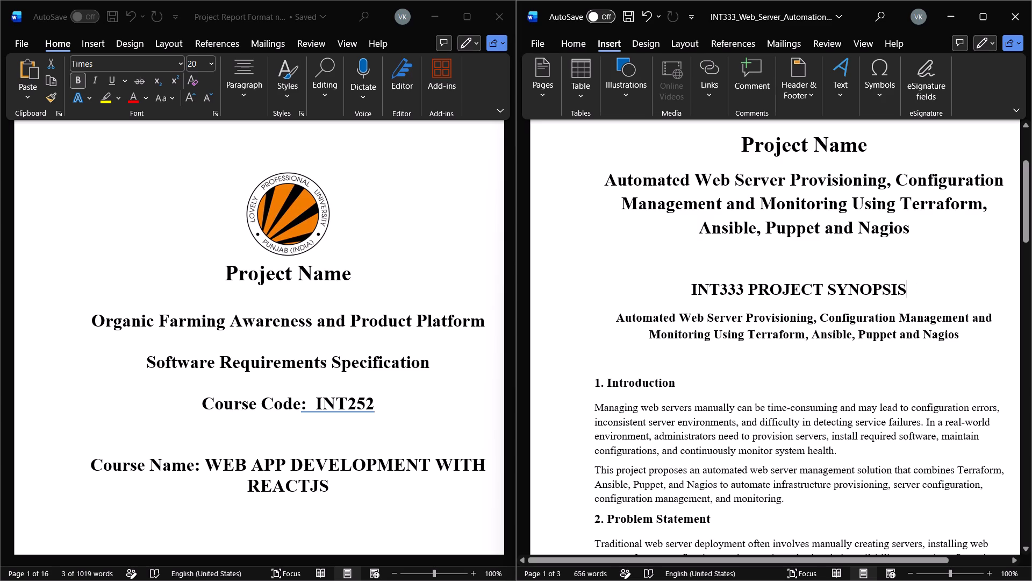
{"action": "key", "text": "Return"}
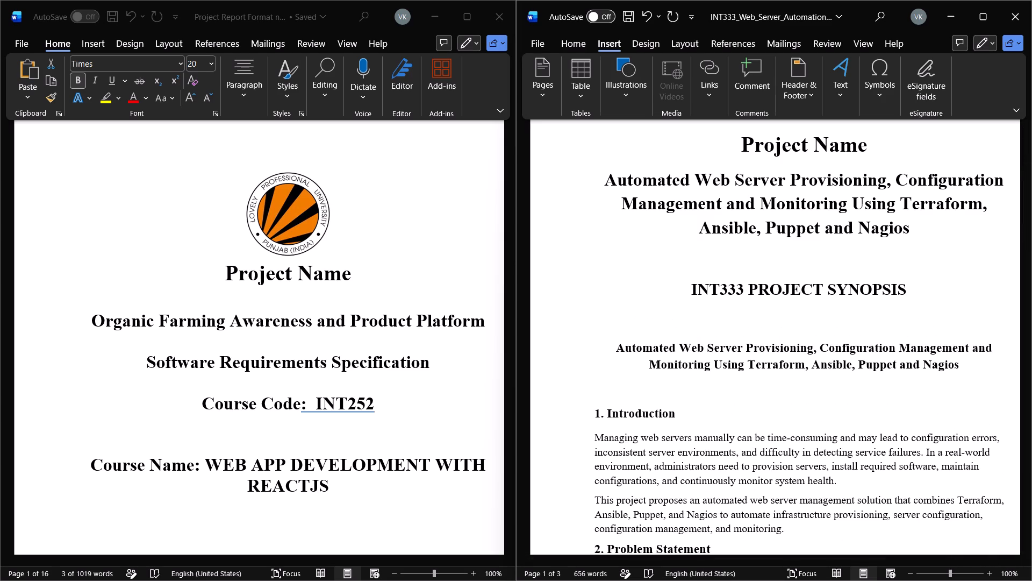
{"action": "key", "text": "ctrl+v"}
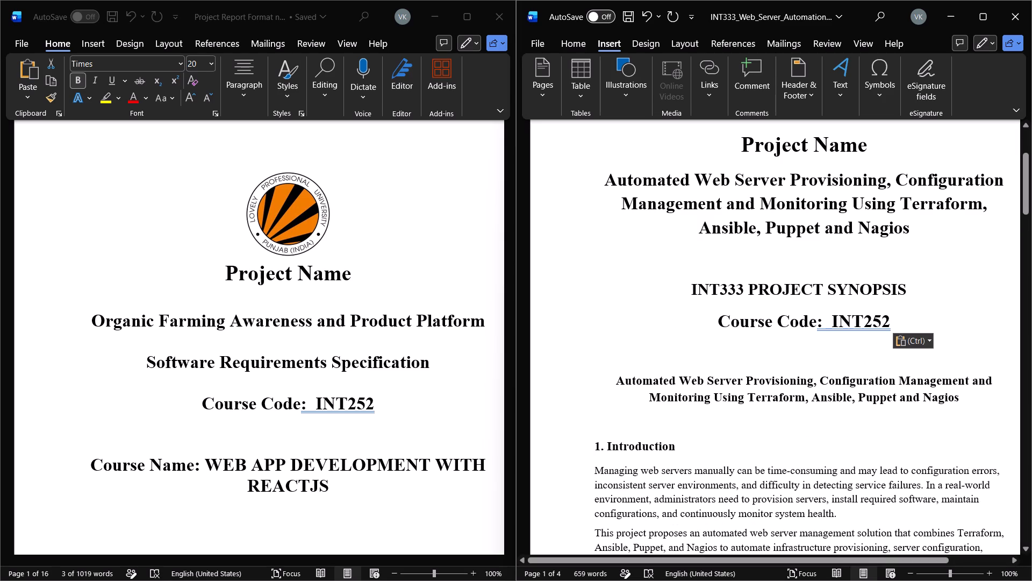
Remove "INT333" from the "PROJECT SYNOPSIS" title on the front page and indent the remaining text one level.
{"action": "left_click_drag", "start_coordinate": [748, 288], "coordinate": [691, 289]}
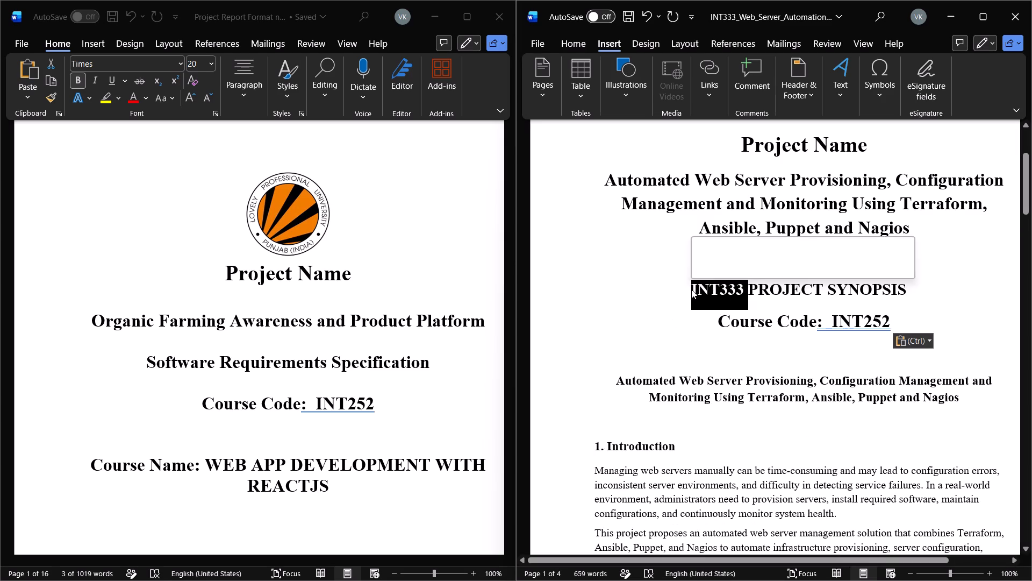
{"action": "key", "text": "BackSpace"}
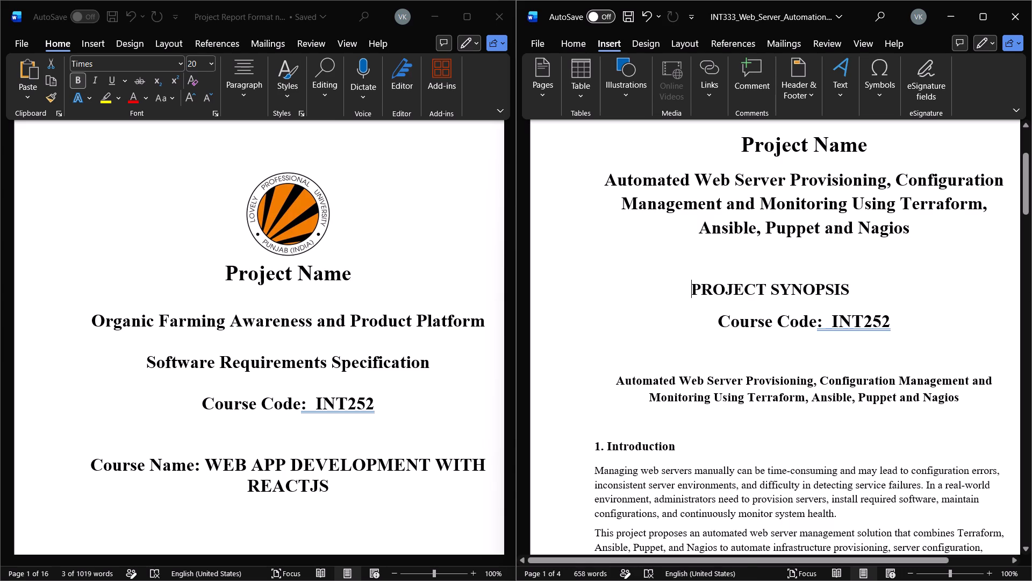
{"action": "key", "text": "Tab"}
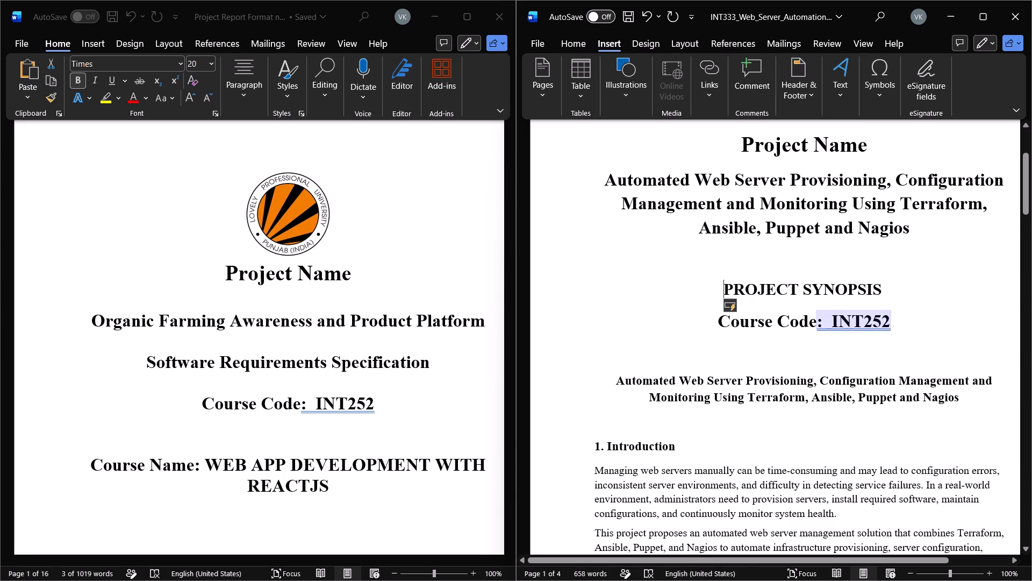
Change the course code on the synopsis front page to INT333.
{"action": "left_click", "coordinate": [908, 324]}
{"action": "key", "text": "BackSpace"}
{"action": "key", "text": "BackSpace"}
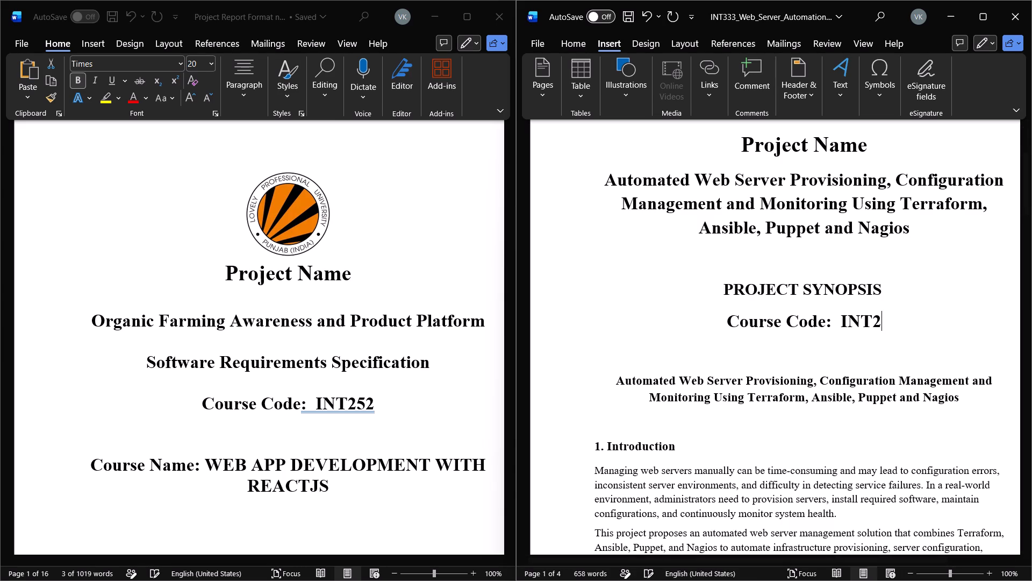
{"action": "key", "text": "BackSpace"}
{"action": "type", "text": "333"}
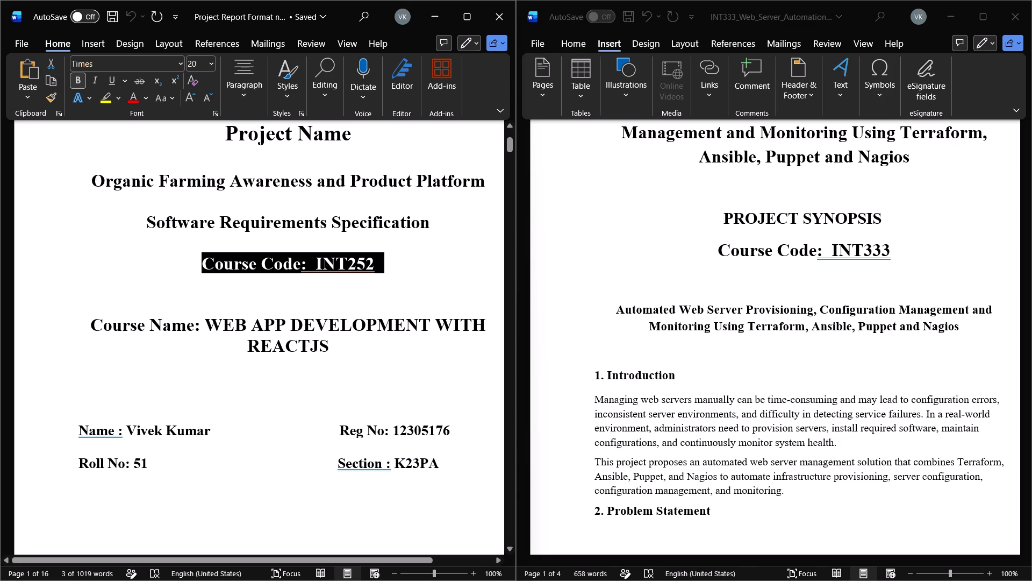
{"action": "left_click", "coordinate": [899, 244]}
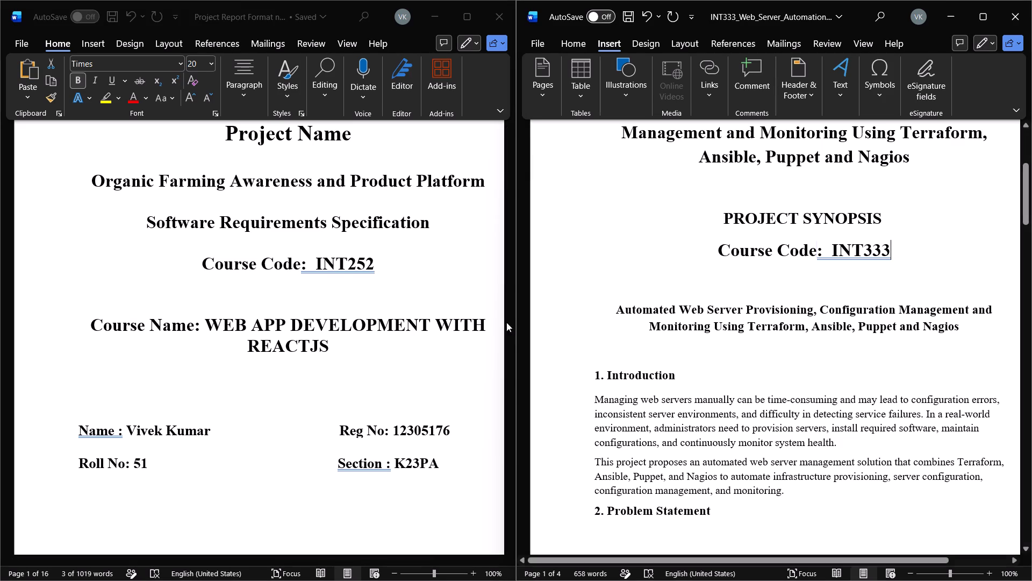
Copy the student name and registration number line from the earlier report onto the line below the course code in the synopsis.
{"action": "triple_click", "coordinate": [180, 428]}
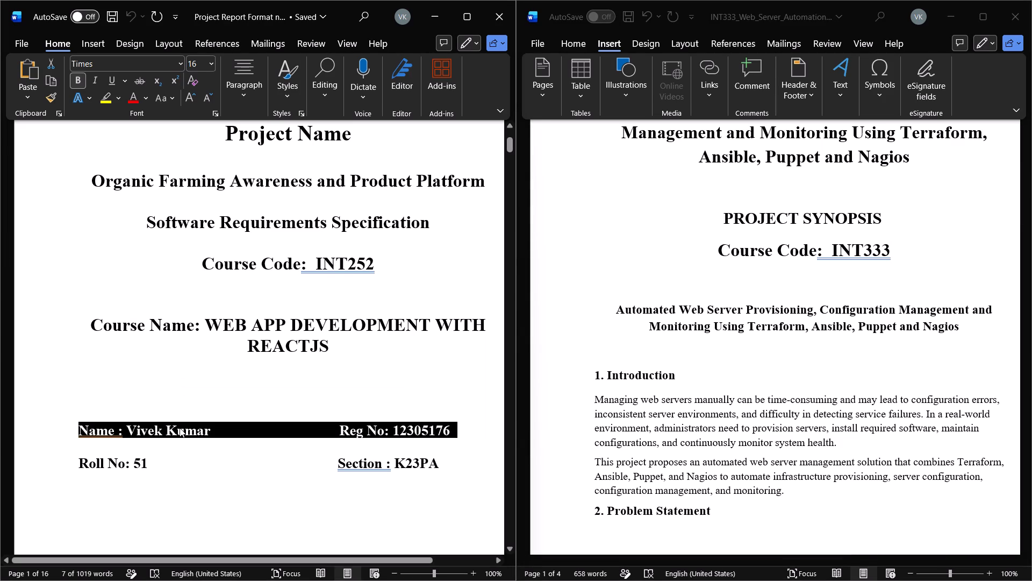
{"action": "key", "text": "ctrl+c"}
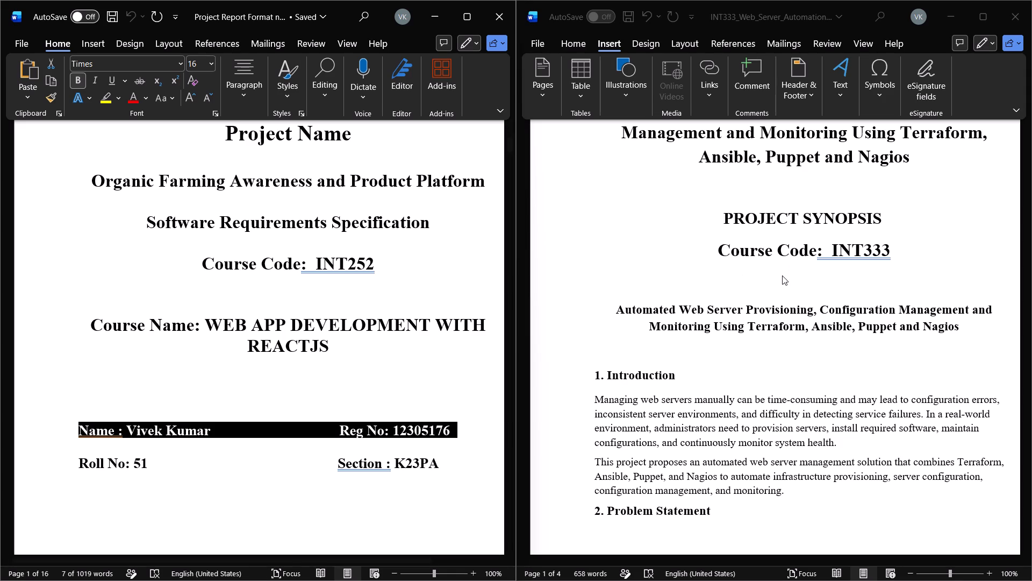
{"action": "double_click", "coordinate": [782, 277]}
{"action": "key", "text": "ctrl+v"}
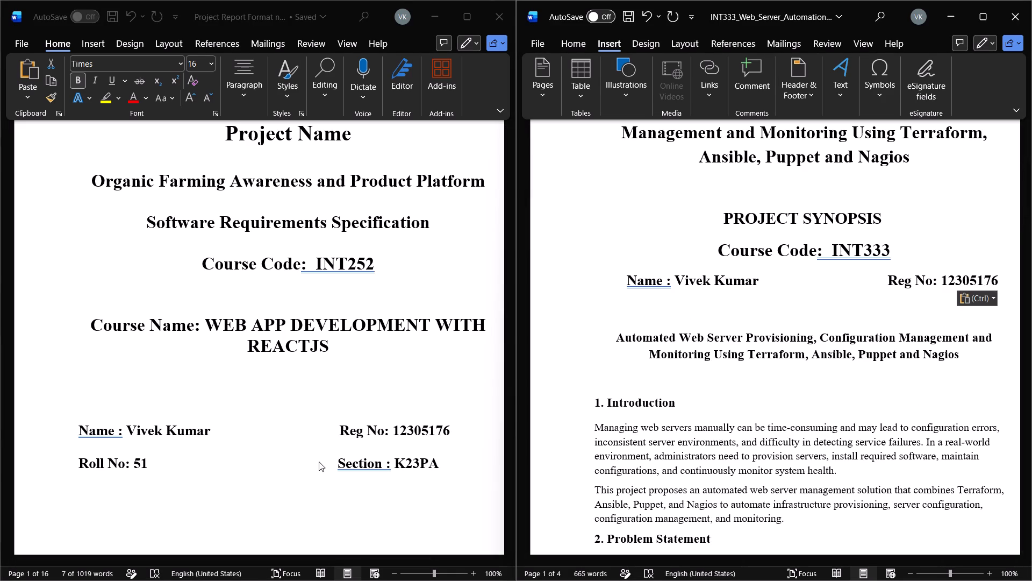
Copy the roll number and section line from the earlier report below the name line in the synopsis and indent it to match.
{"action": "triple_click", "coordinate": [301, 468]}
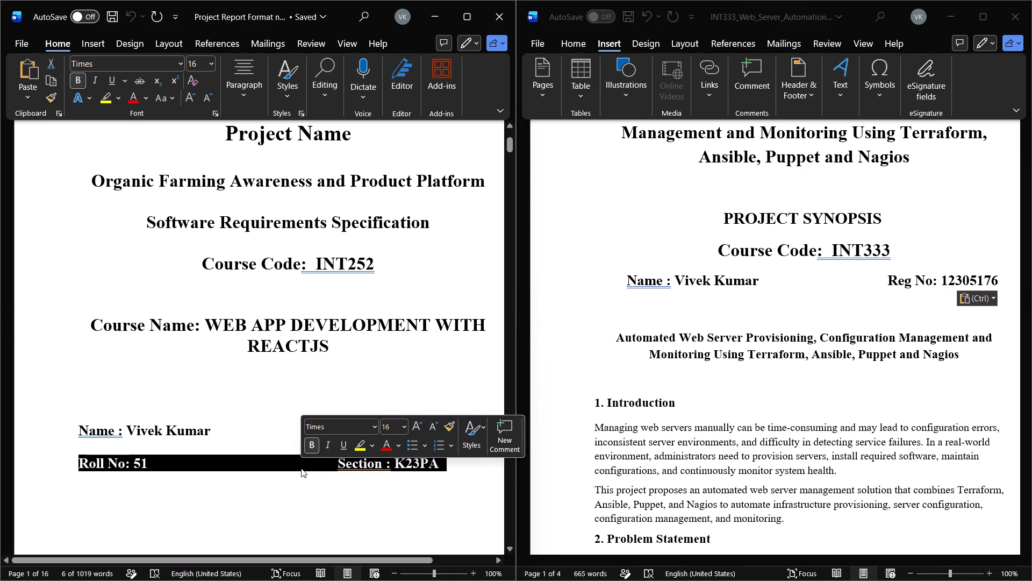
{"action": "key", "text": "ctrl+c"}
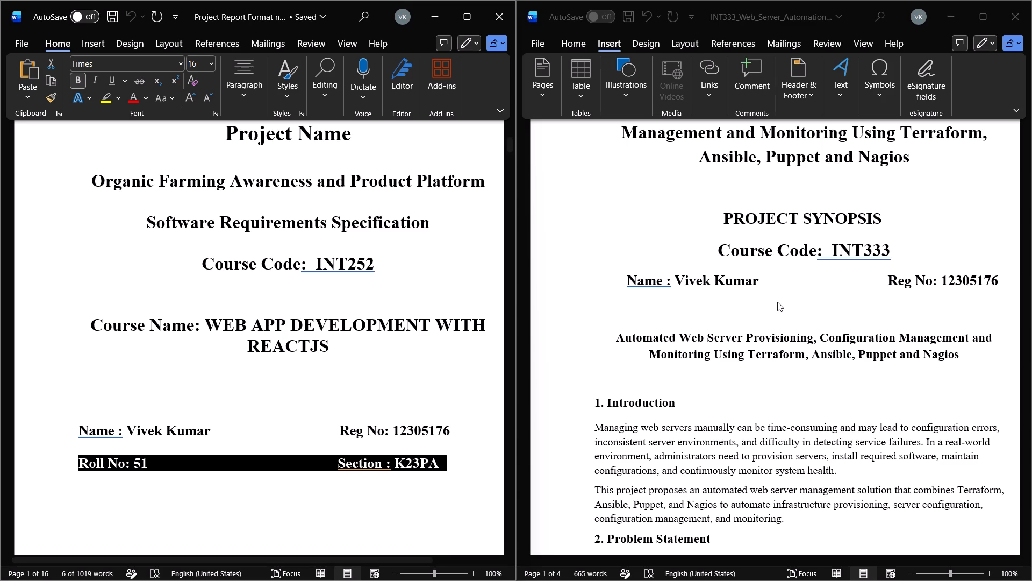
{"action": "left_click", "coordinate": [779, 305]}
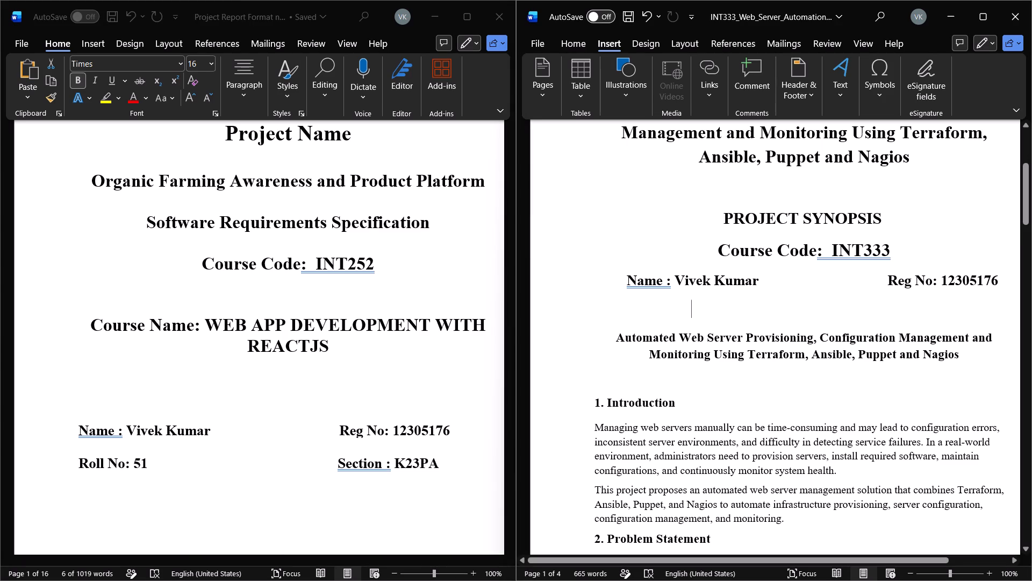
{"action": "key", "text": "ctrl+v"}
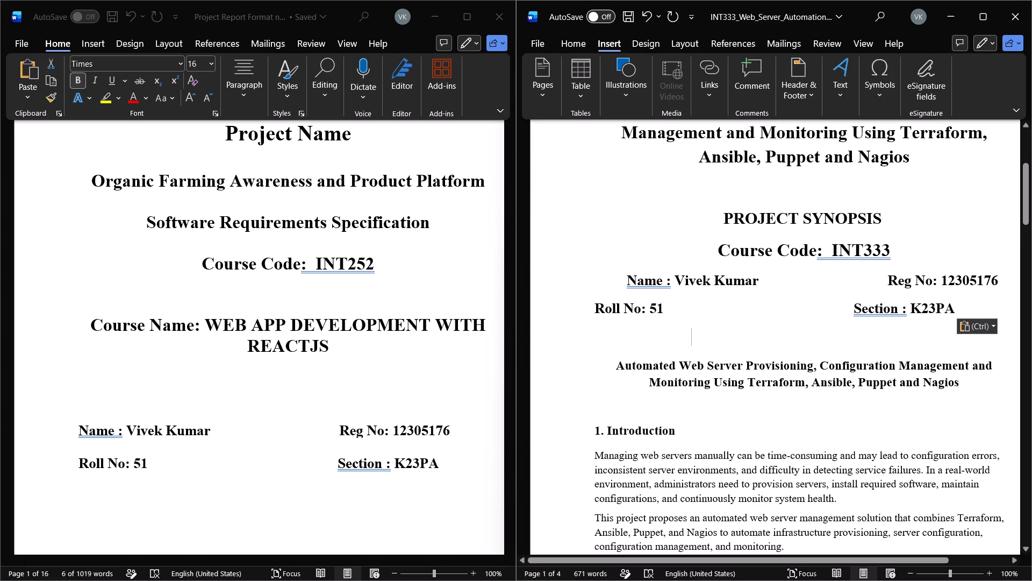
{"action": "left_click", "coordinate": [593, 310]}
{"action": "key", "text": "Tab"}
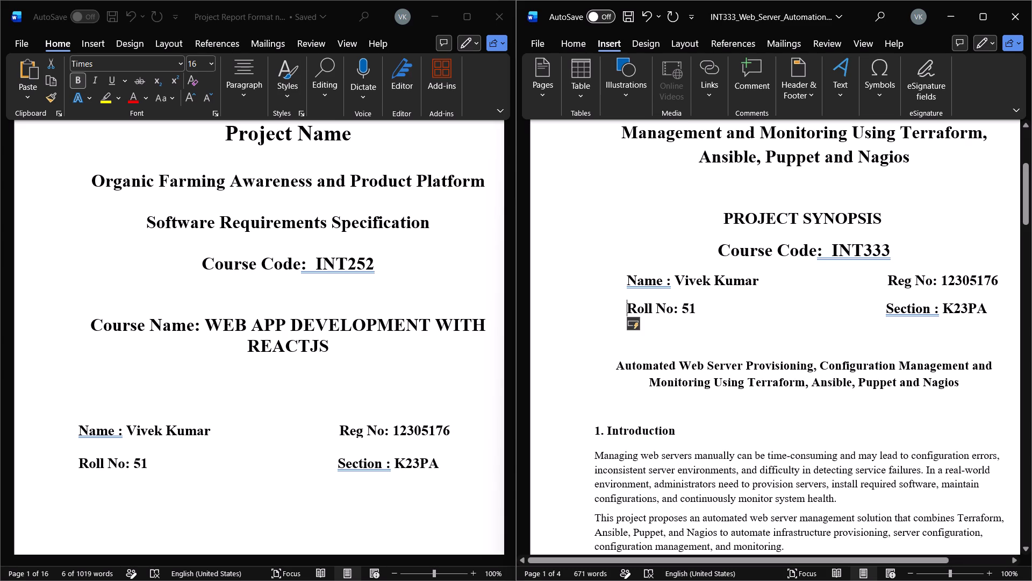
Delete the duplicate "Automated Web Server Provisioning..." title above the "1. Introduction" heading.
{"action": "left_click_drag", "start_coordinate": [968, 385], "coordinate": [647, 368]}
{"action": "key", "text": "BackSpace"}
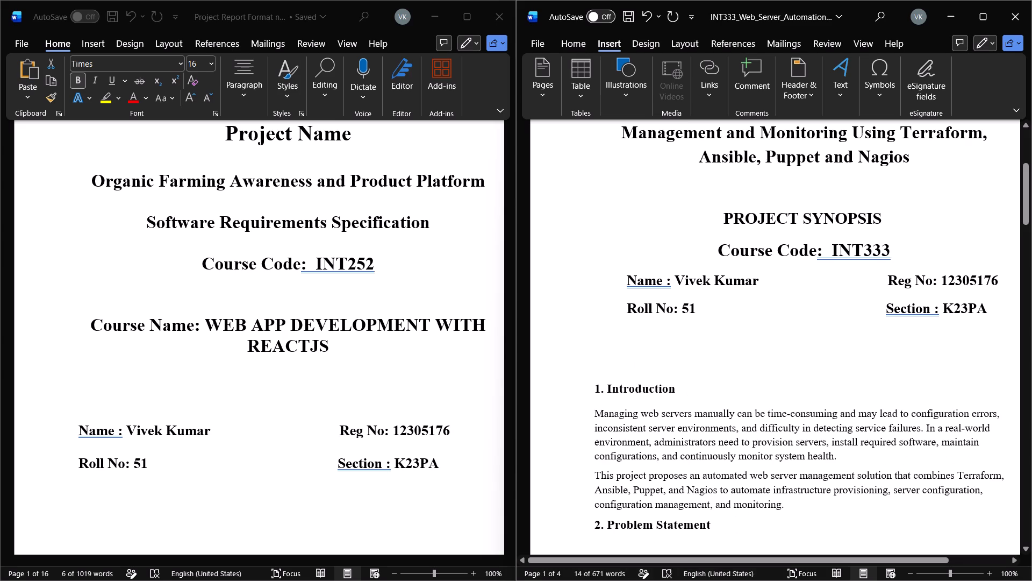
Insert seven blank lines above the "1. Introduction" heading, separating it from the front page details.
{"action": "key", "text": "Return"}
{"action": "key", "text": "Return"}
{"action": "key", "text": "Return"}
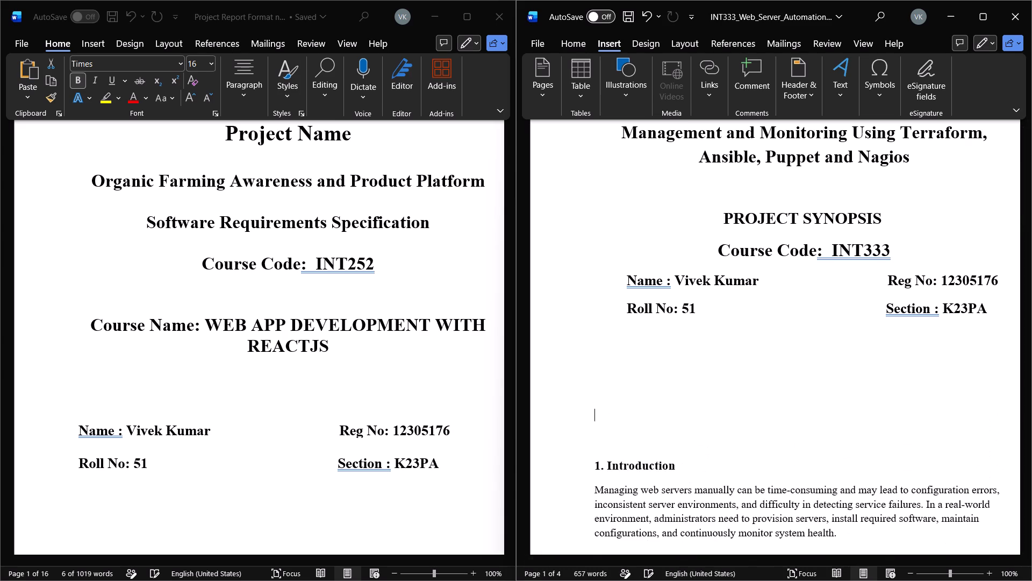
{"action": "key", "text": "Return"}
{"action": "key", "text": "Return"}
{"action": "key", "text": "Return"}
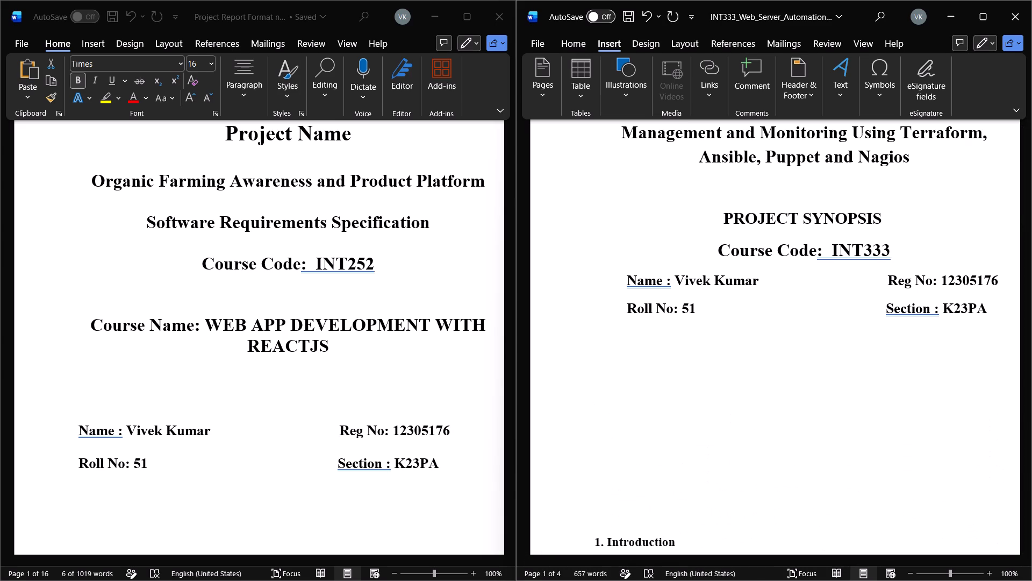
{"action": "key", "text": "Return"}
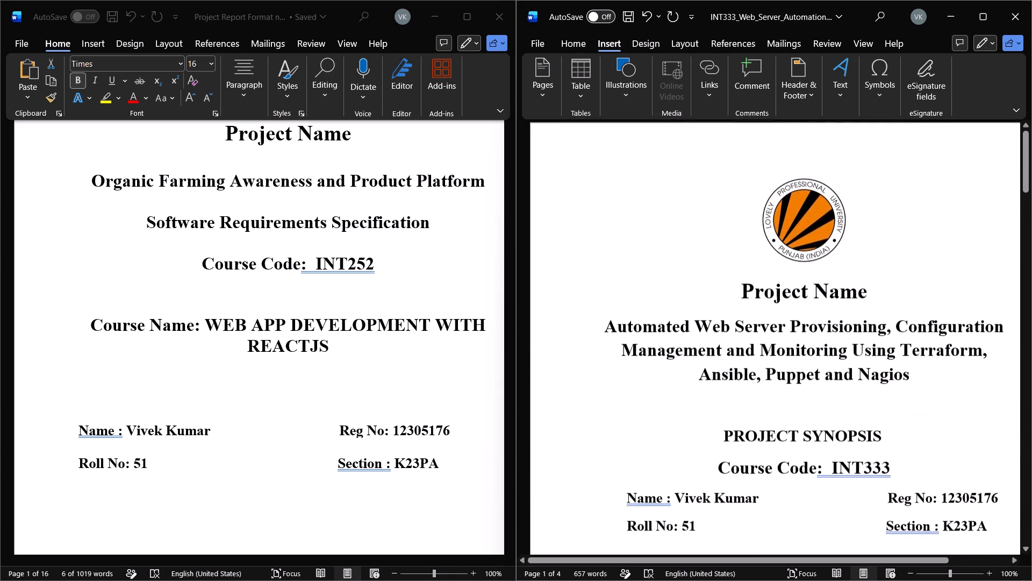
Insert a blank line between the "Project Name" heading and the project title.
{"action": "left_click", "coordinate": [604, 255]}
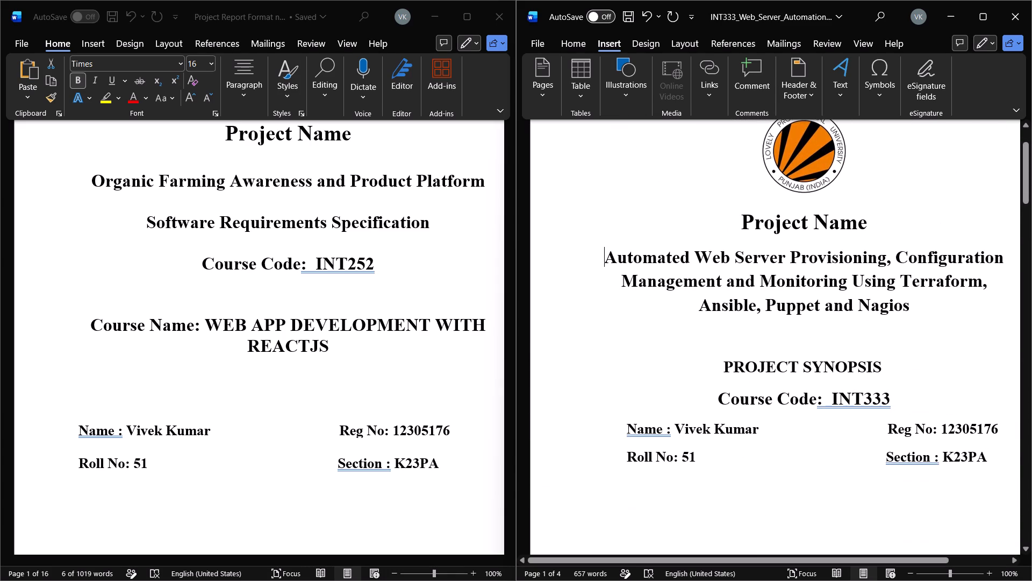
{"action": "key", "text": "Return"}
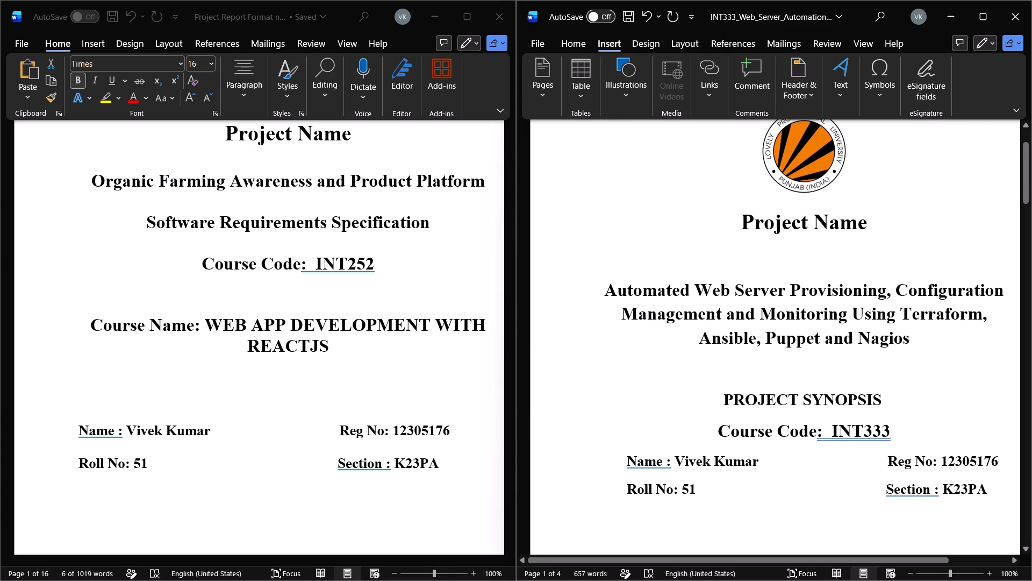
Insert a blank line between the university logo and the "Project Name" heading.
{"action": "left_click", "coordinate": [737, 215]}
{"action": "key", "text": "Return"}
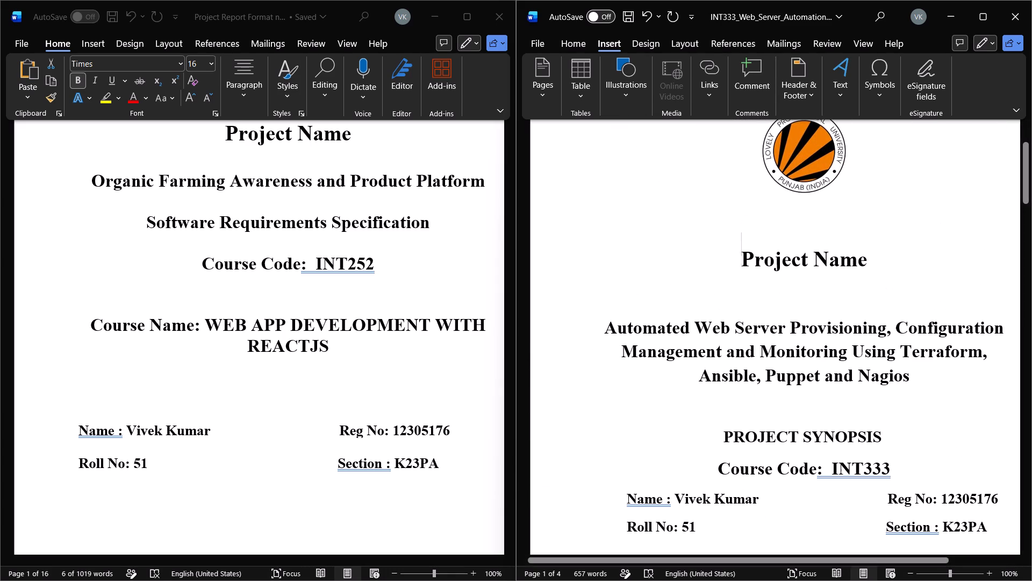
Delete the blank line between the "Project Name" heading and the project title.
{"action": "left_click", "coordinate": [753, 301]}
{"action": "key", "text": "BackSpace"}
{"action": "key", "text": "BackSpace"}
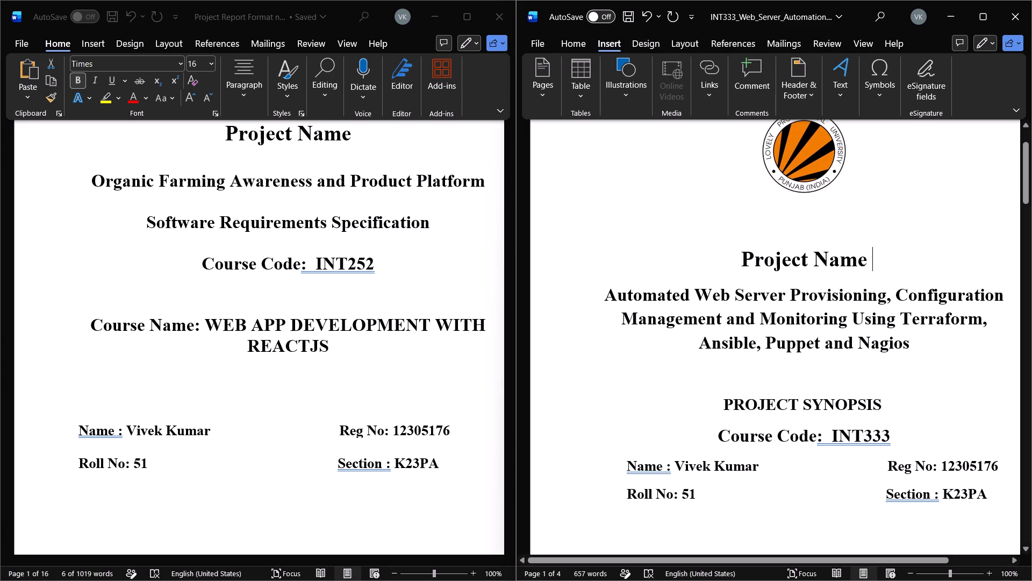
Insert a blank line between "PROJECT SYNOPSIS" and the "Course Code: INT333" line.
{"action": "left_click", "coordinate": [718, 435]}
{"action": "key", "text": "Return"}
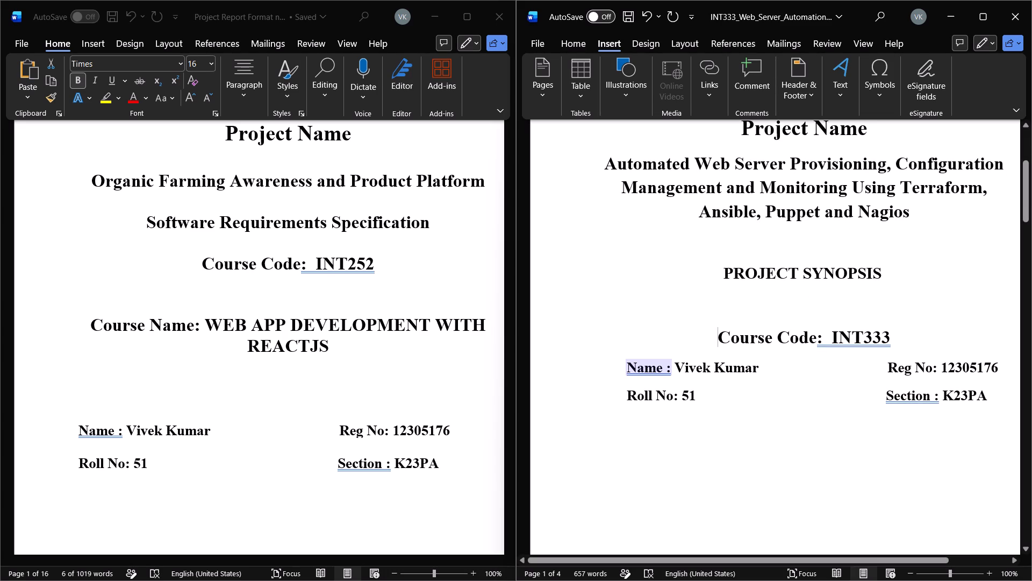
Insert two blank lines above the student name line and indent it to align with the roll number line.
{"action": "left_click", "coordinate": [625, 362]}
{"action": "key", "text": "Return"}
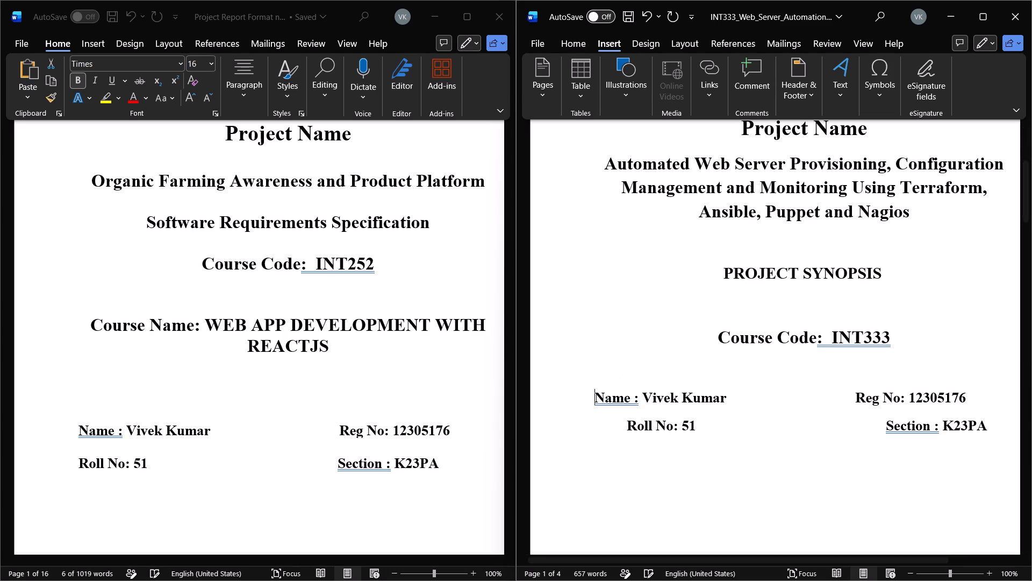
{"action": "key", "text": "Return"}
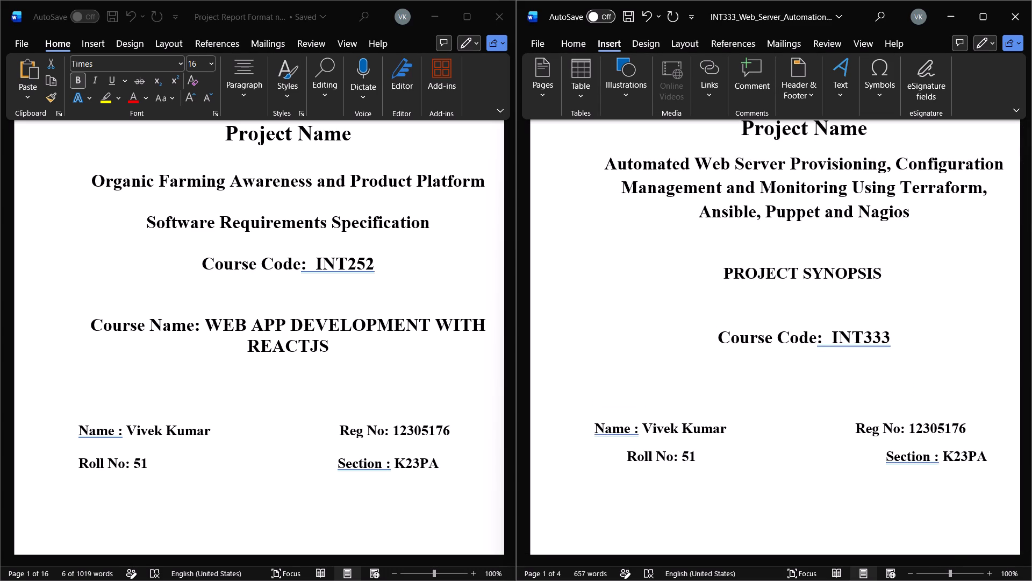
{"action": "key", "text": "Tab"}
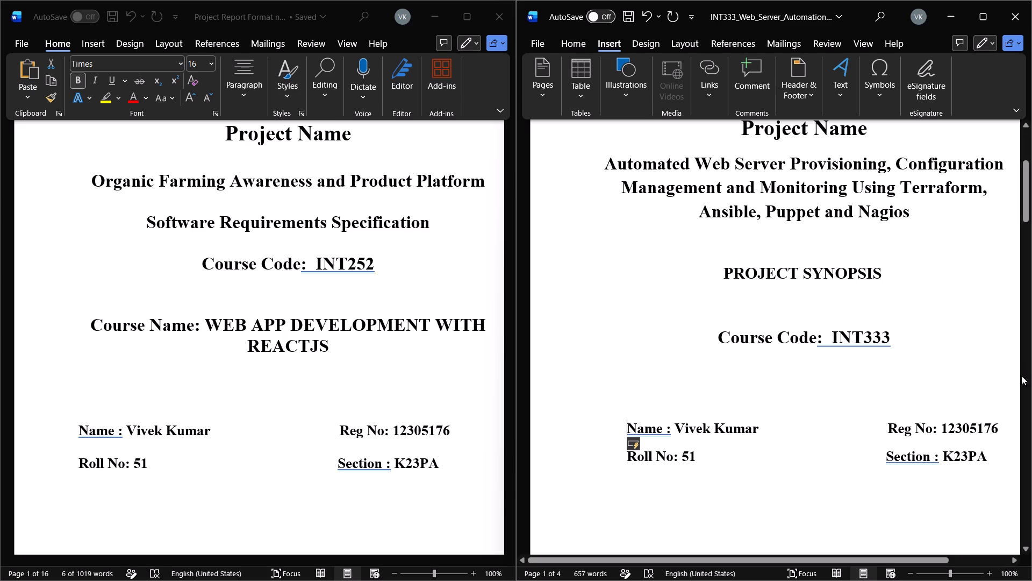
Replace the student's roll number on the synopsis front page with the new roll number.
{"action": "left_click", "coordinate": [987, 456]}
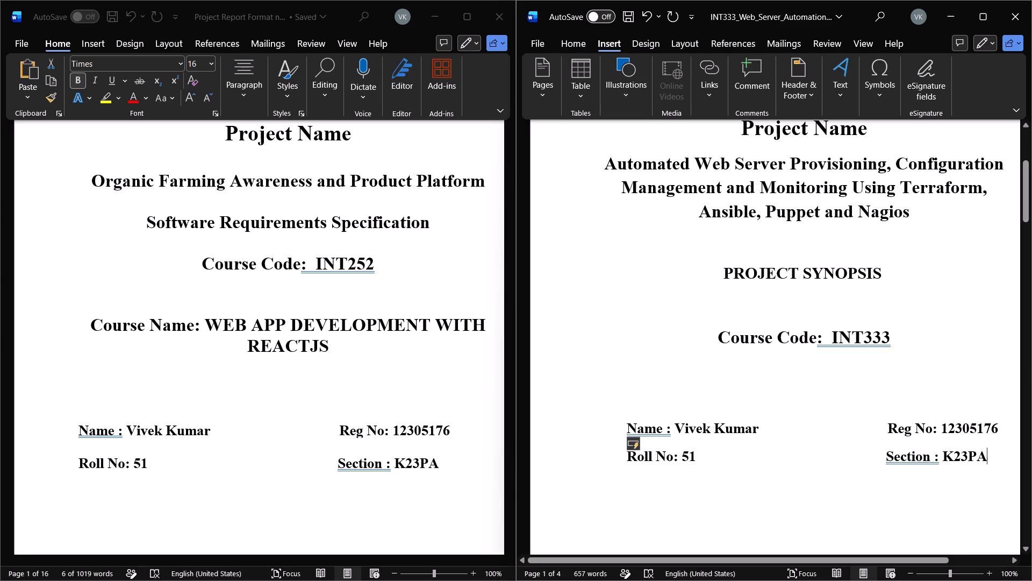
{"action": "left_click", "coordinate": [700, 457]}
{"action": "key", "text": "BackSpace"}
{"action": "key", "text": "BackSpace"}
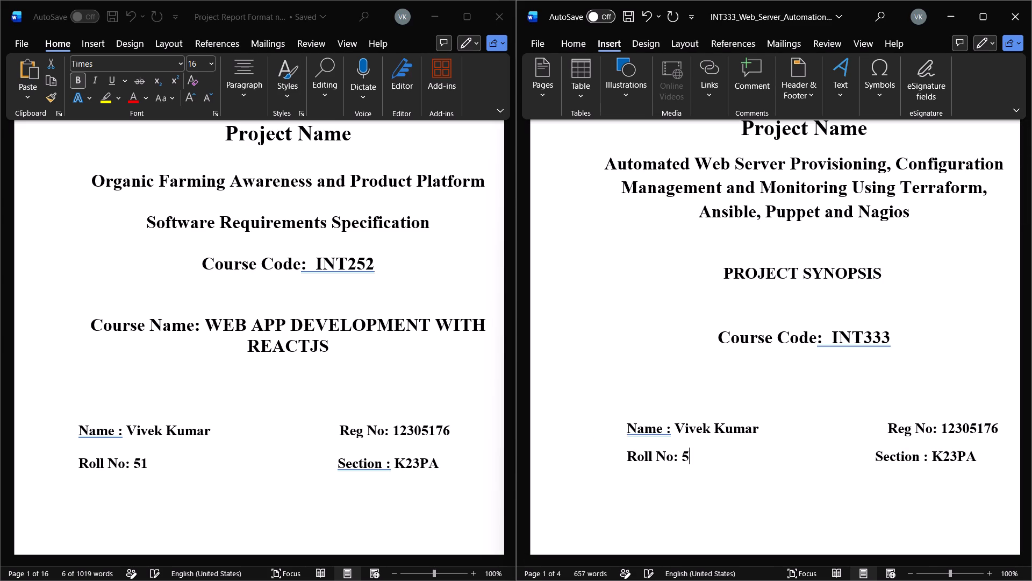
{"action": "key", "text": "BackSpace"}
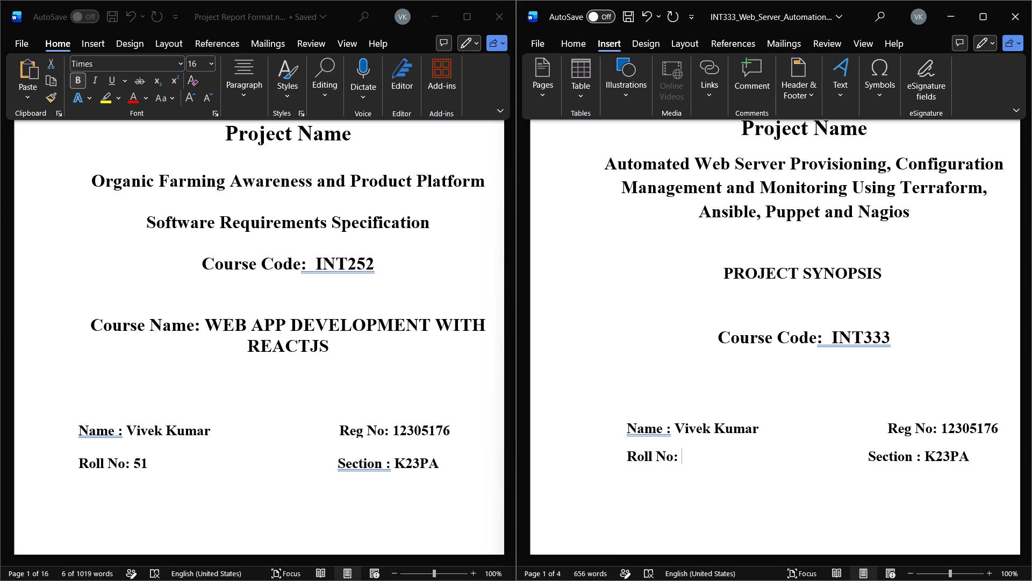
{"action": "key", "text": "0"}
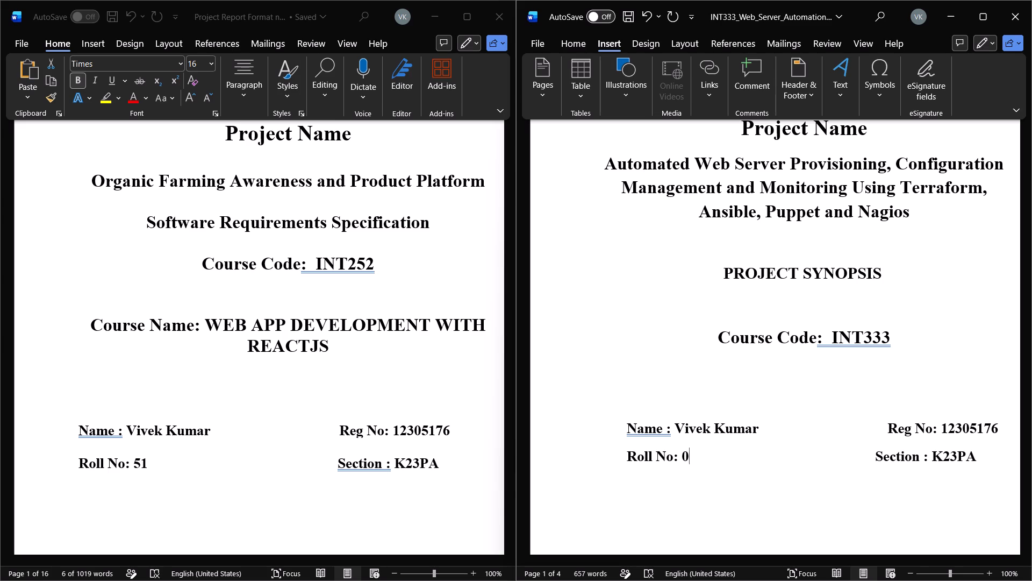
{"action": "key", "text": "8"}
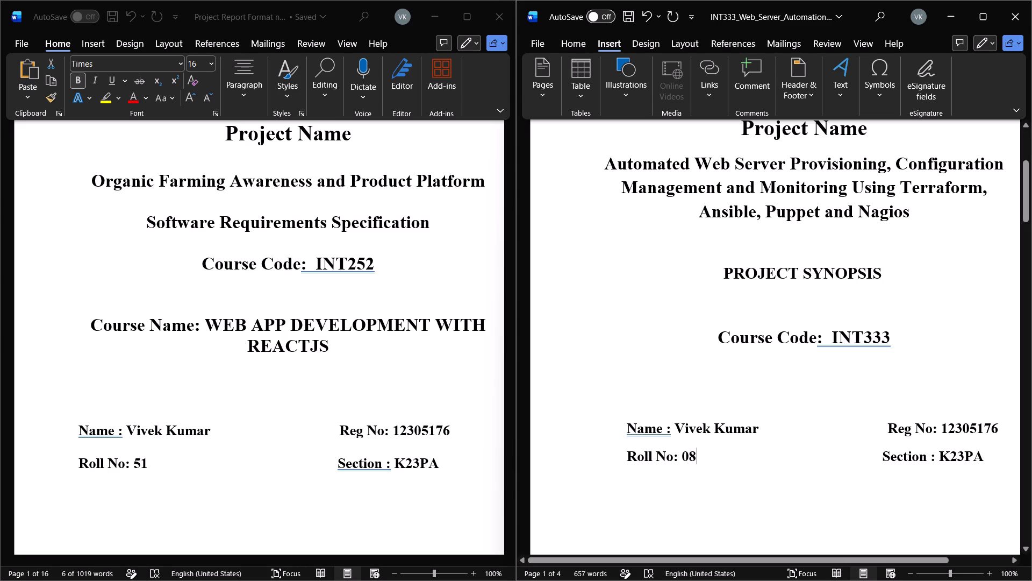
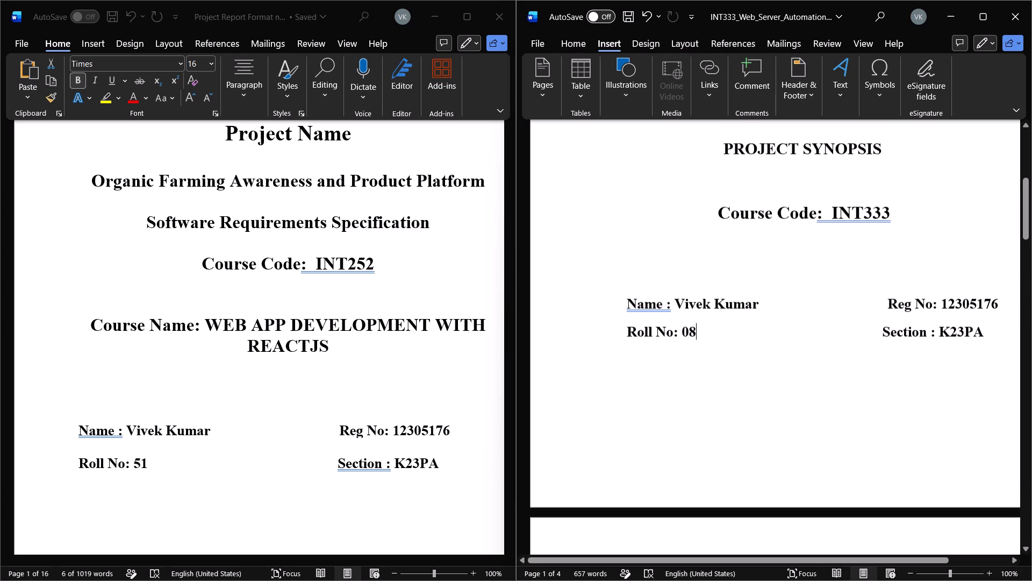
Copy the "Course Name" line from the earlier report and paste it on a new line below "Course Code: INT333" in the synopsis.
{"action": "left_click", "coordinate": [770, 258]}
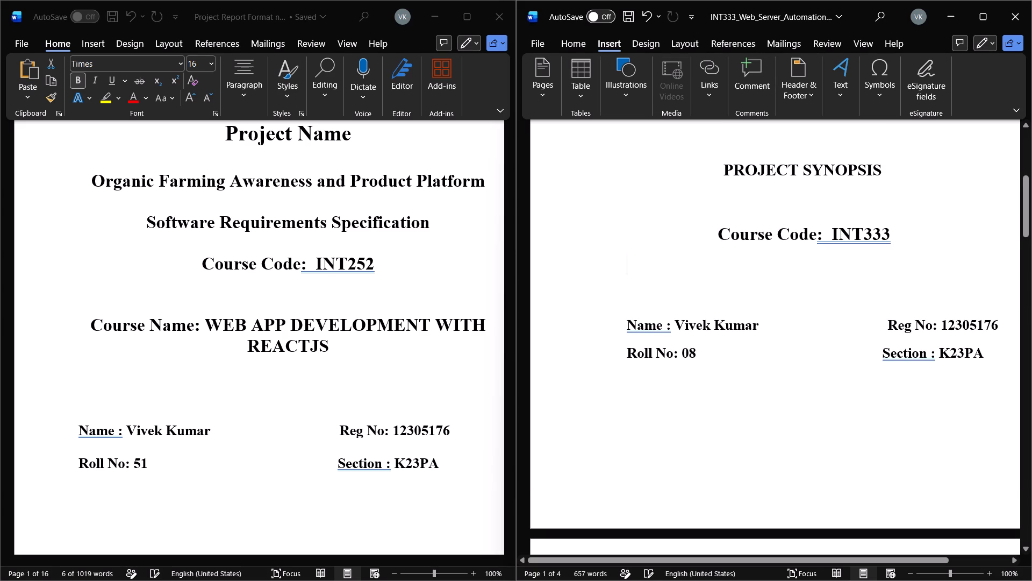
{"action": "triple_click", "coordinate": [286, 320]}
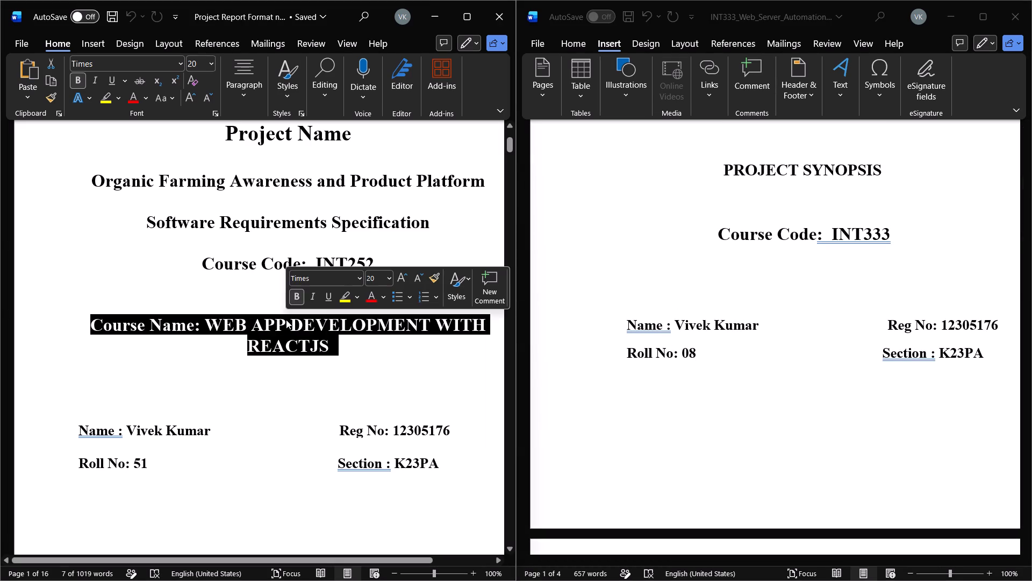
{"action": "key", "text": "ctrl+c"}
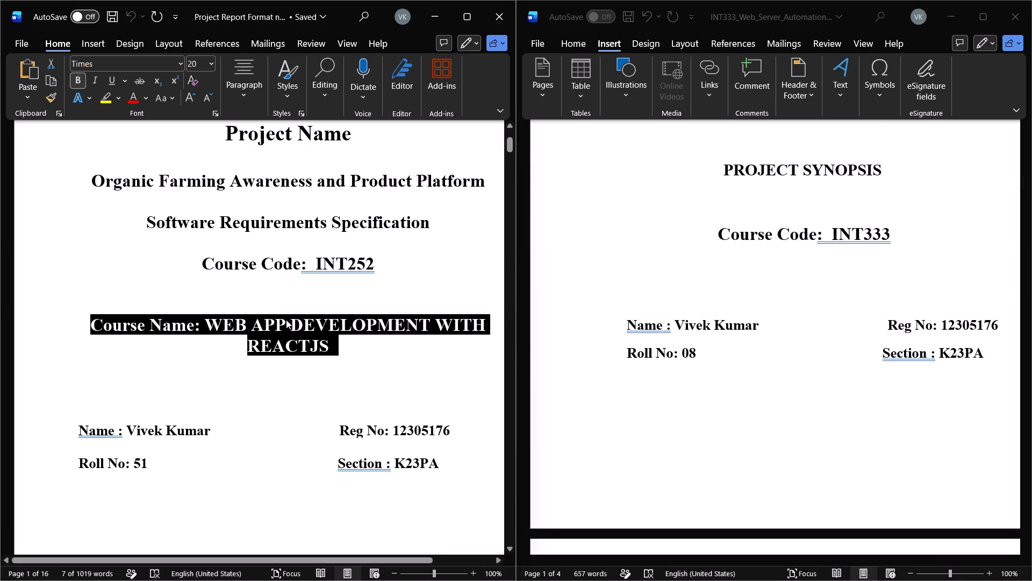
{"action": "left_click", "coordinate": [835, 197]}
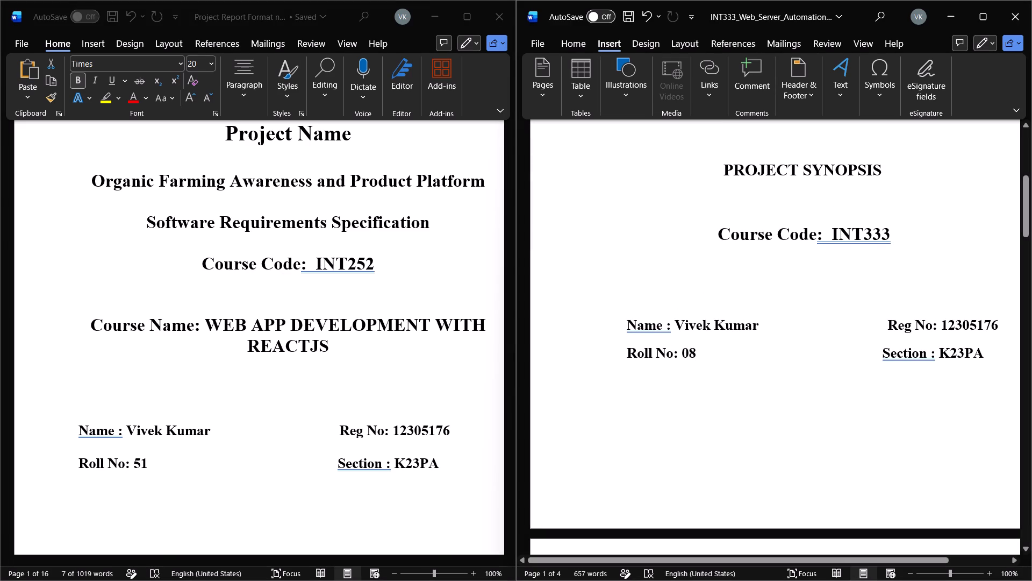
{"action": "left_click", "coordinate": [792, 200]}
{"action": "key", "text": "BackSpace"}
{"action": "key", "text": "BackSpace"}
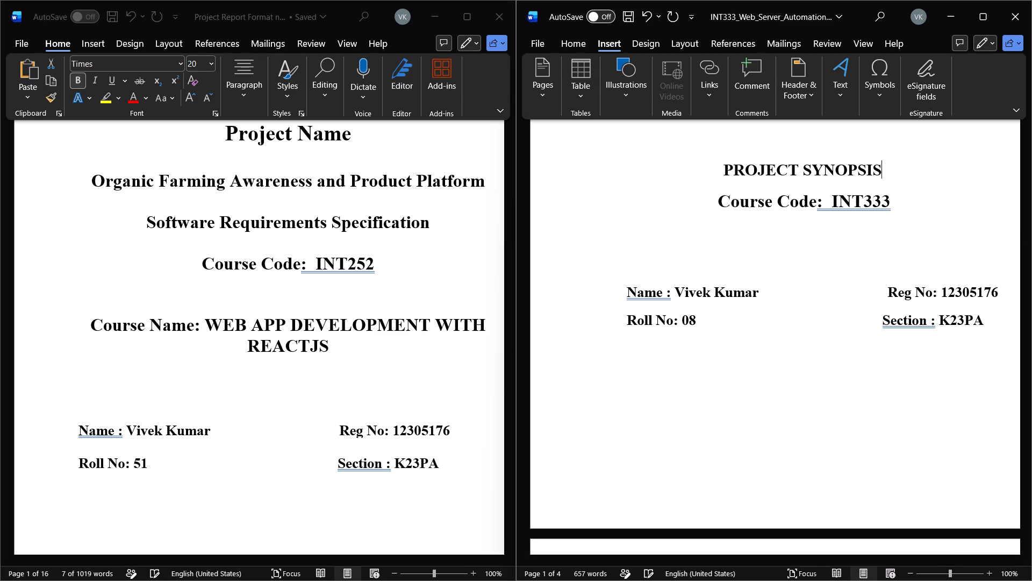
{"action": "left_click", "coordinate": [905, 216]}
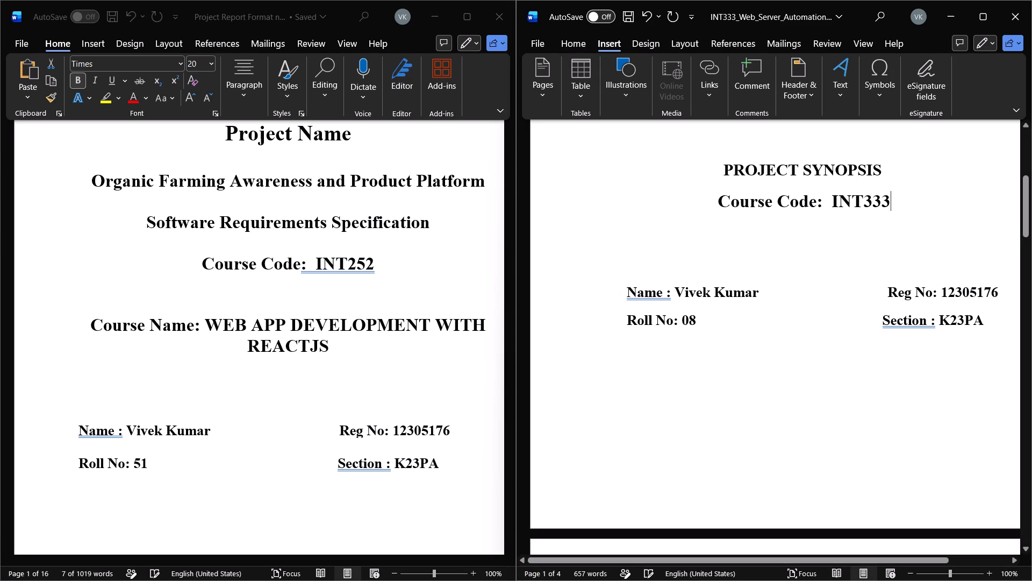
{"action": "key", "text": "Return"}
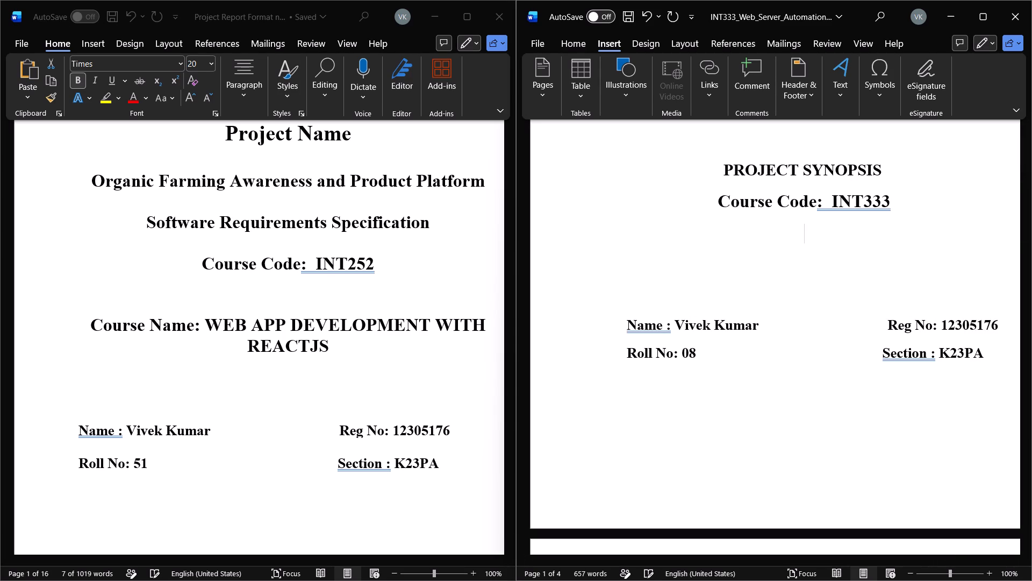
{"action": "key", "text": "ctrl+v"}
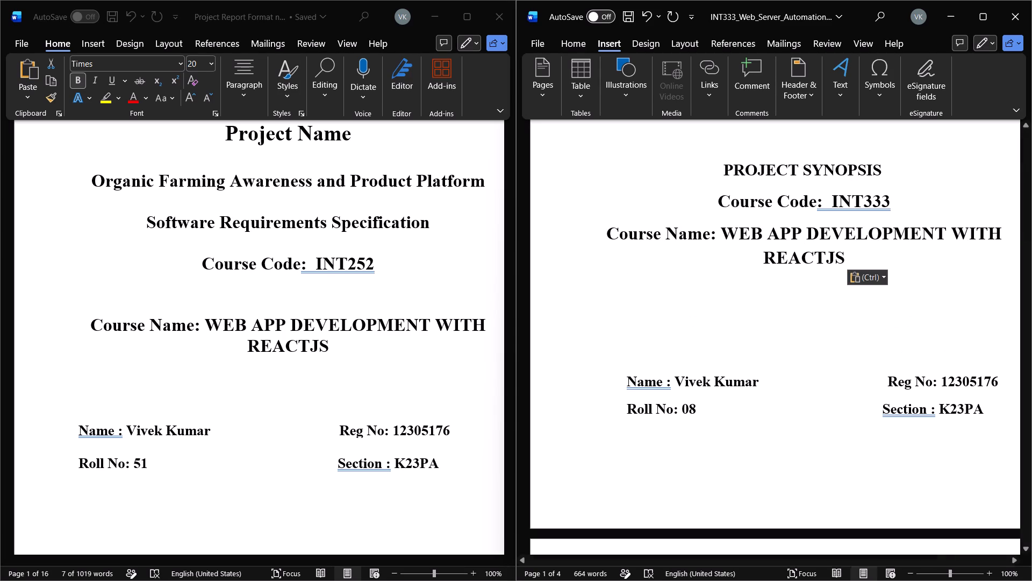
Insert one blank line below the "Course Code: INT333" line and one below "PROJECT SYNOPSIS".
{"action": "left_click", "coordinate": [900, 203]}
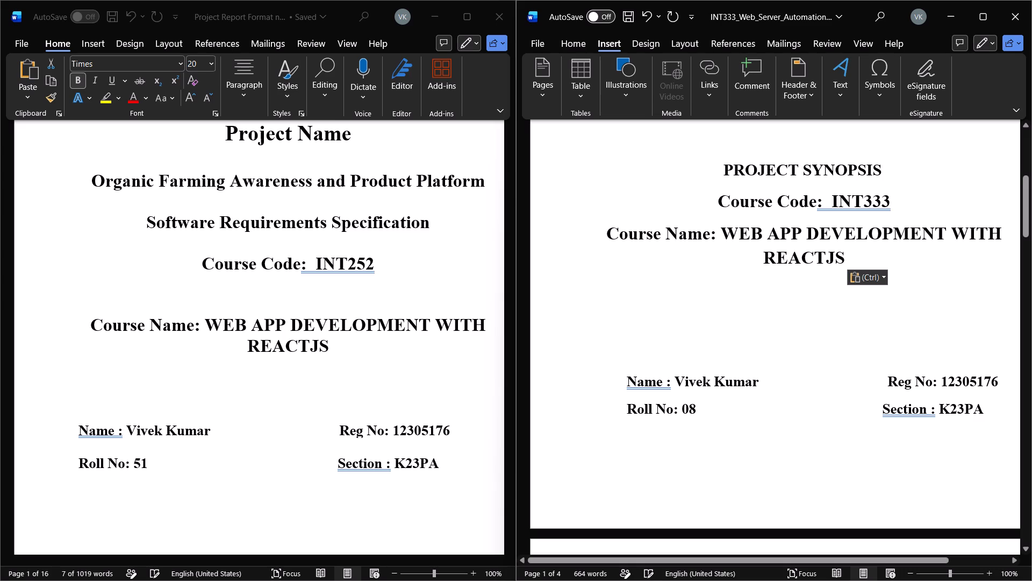
{"action": "key", "text": "Return"}
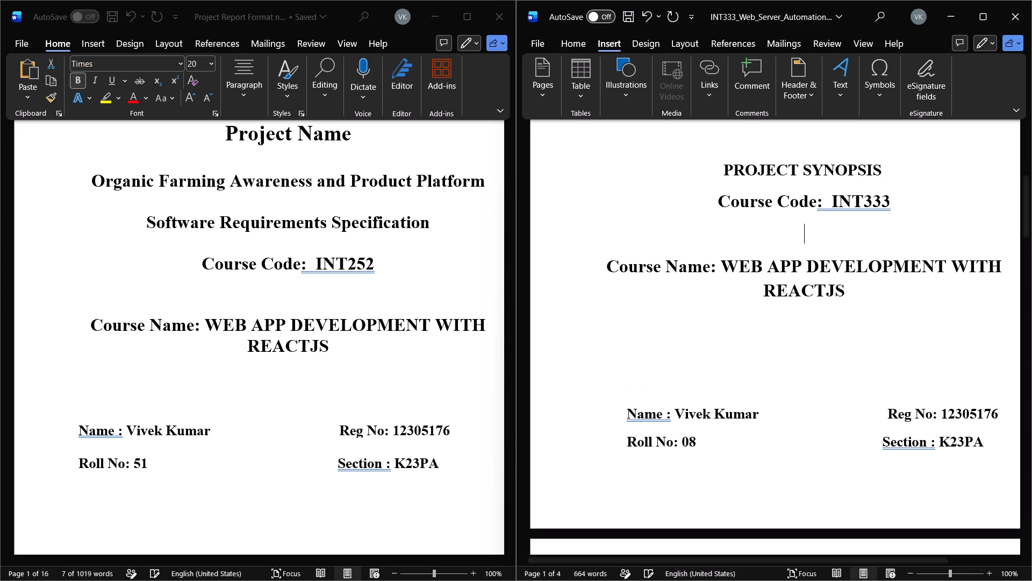
{"action": "left_click", "coordinate": [904, 171]}
{"action": "key", "text": "Return"}
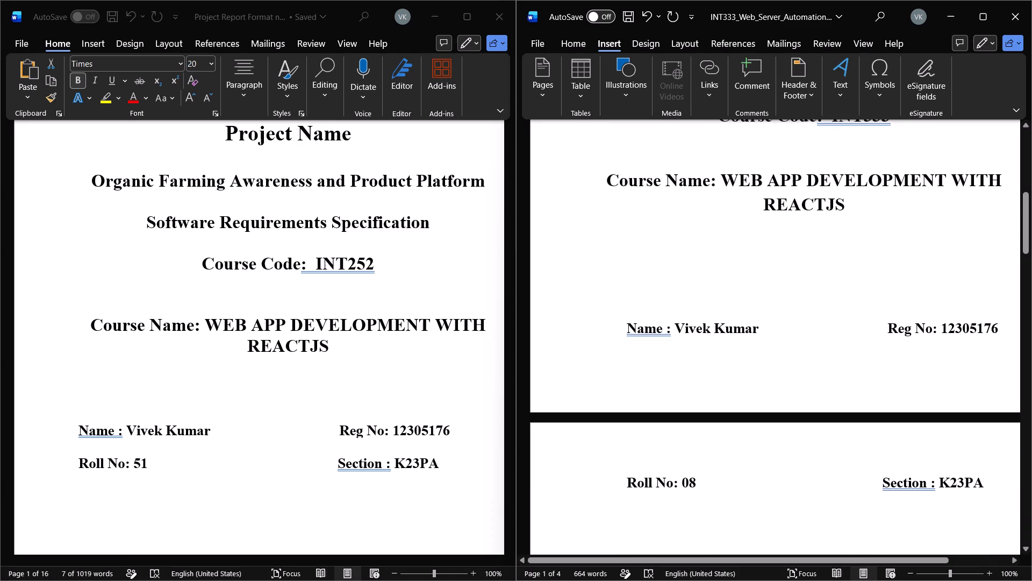
Delete two blank lines above the student name line, keeping it aligned with the roll number line.
{"action": "left_click", "coordinate": [626, 327]}
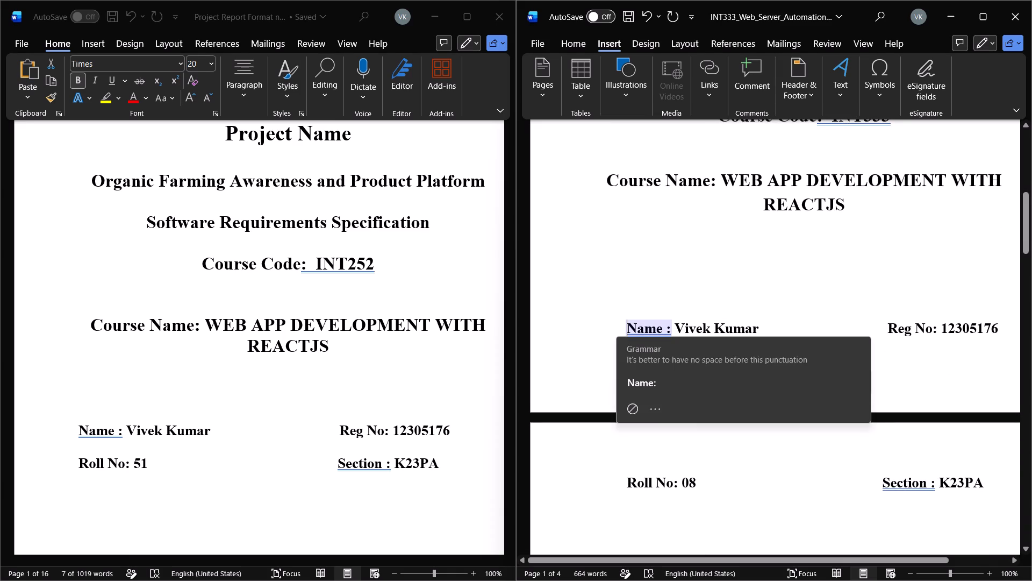
{"action": "key", "text": "BackSpace"}
{"action": "key", "text": "BackSpace"}
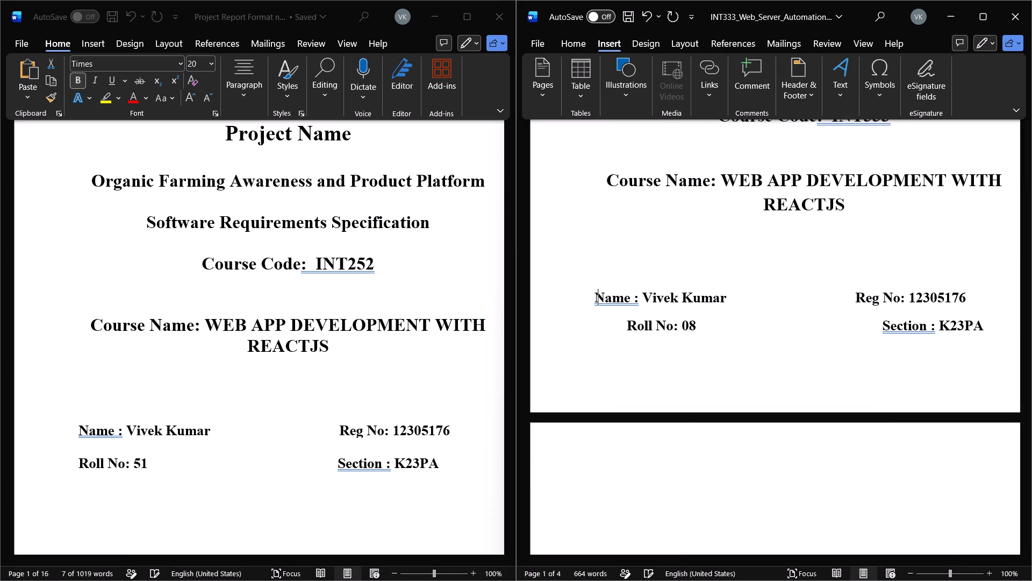
{"action": "key", "text": "BackSpace"}
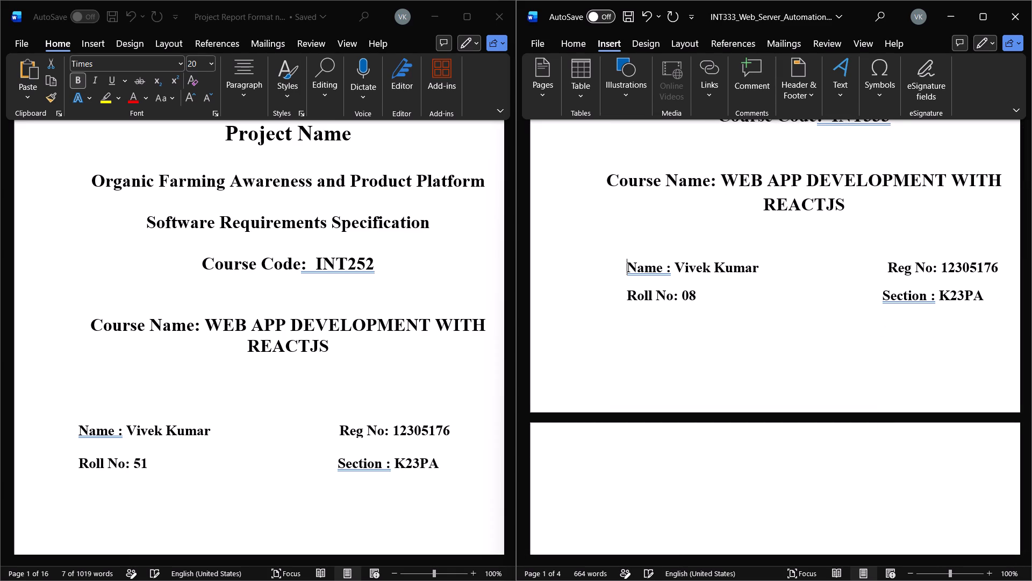
Replace the course name in the synopsis with "DEVOPS ADVANCE CONFIGURATION MANAGEMENT".
{"action": "left_click", "coordinate": [850, 205]}
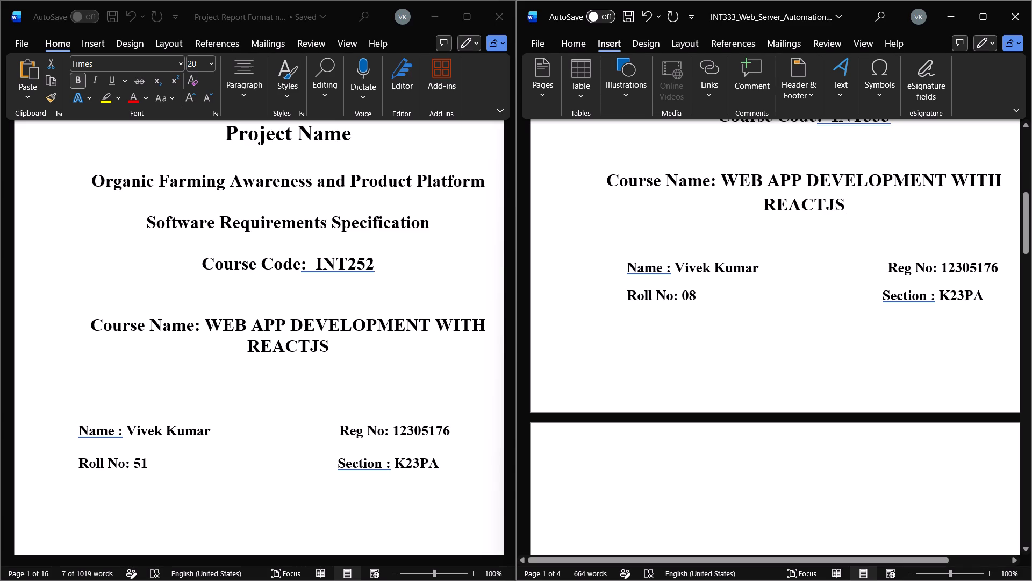
{"action": "key", "text": "BackSpace"}
{"action": "key", "text": "BackSpace"}
{"action": "key", "text": "BackSpace"}
{"action": "key", "text": "BackSpace"}
{"action": "key", "text": "BackSpace"}
{"action": "key", "text": "BackSpace"}
{"action": "key", "text": "BackSpace"}
{"action": "key", "text": "BackSpace"}
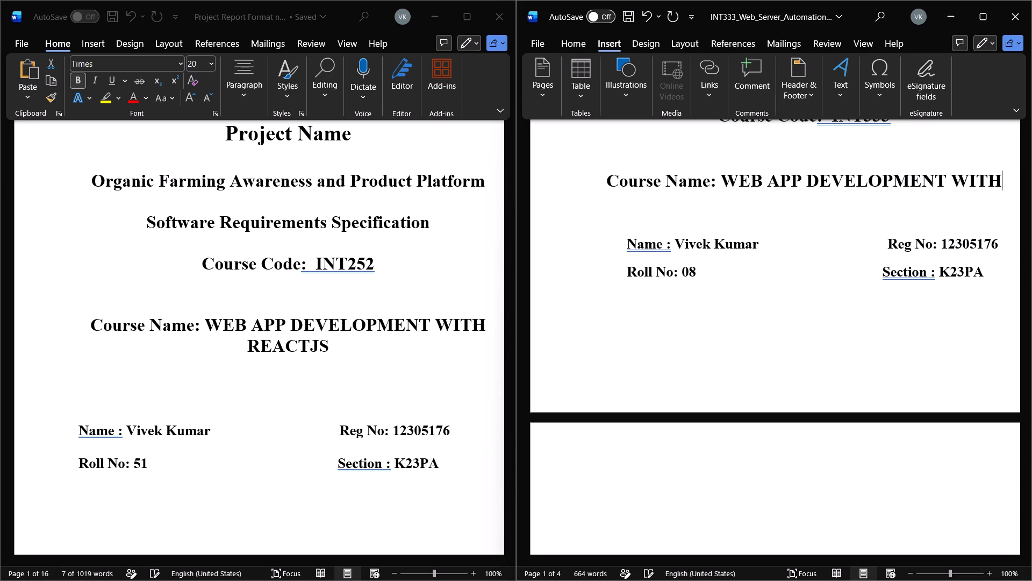
{"action": "key", "text": "BackSpace"}
{"action": "key", "text": "BackSpace"}
{"action": "key", "text": "BackSpace"}
{"action": "key", "text": "BackSpace"}
{"action": "key", "text": "BackSpace"}
{"action": "key", "text": "BackSpace"}
{"action": "key", "text": "BackSpace"}
{"action": "key", "text": "BackSpace"}
{"action": "key", "text": "BackSpace"}
{"action": "key", "text": "BackSpace"}
{"action": "key", "text": "BackSpace"}
{"action": "key", "text": "BackSpace"}
{"action": "key", "text": "BackSpace"}
{"action": "key", "text": "BackSpace"}
{"action": "key", "text": "BackSpace"}
{"action": "key", "text": "BackSpace"}
{"action": "key", "text": "BackSpace"}
{"action": "key", "text": "BackSpace"}
{"action": "key", "text": "BackSpace"}
{"action": "key", "text": "BackSpace"}
{"action": "key", "text": "BackSpace"}
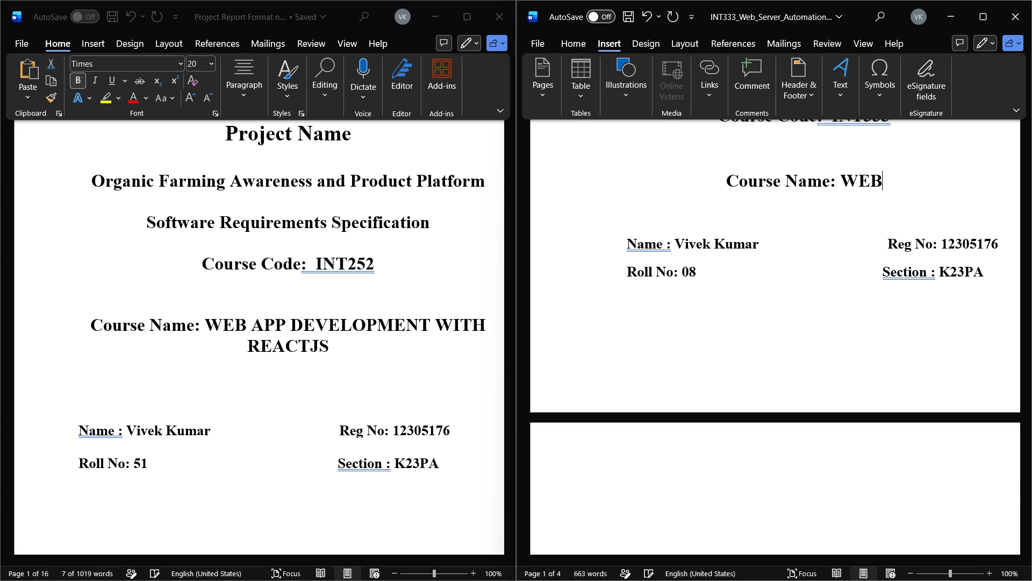
{"action": "key", "text": "BackSpace"}
{"action": "key", "text": "BackSpace"}
{"action": "key", "text": "BackSpace"}
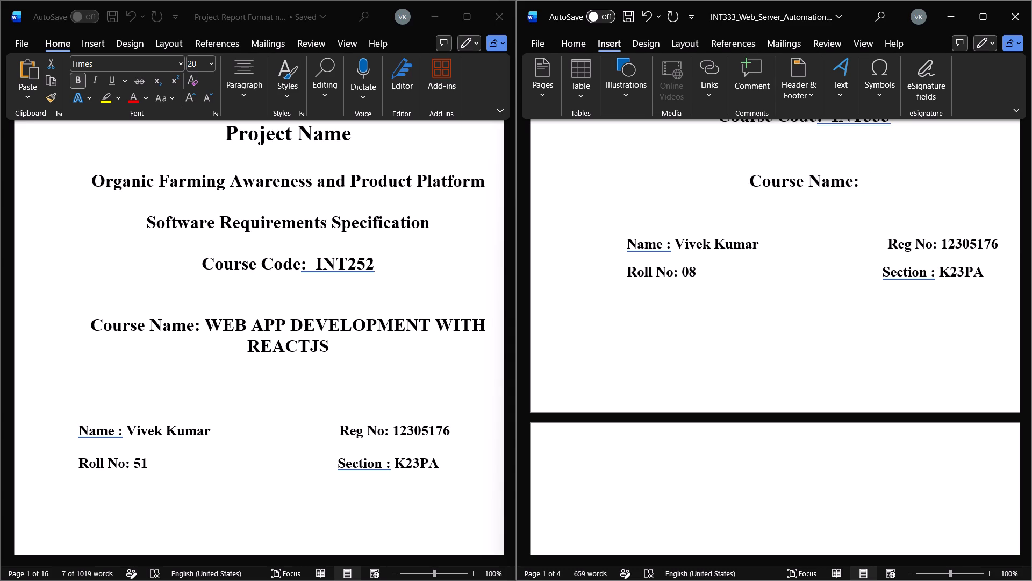
{"action": "type", "text": "DEV"}
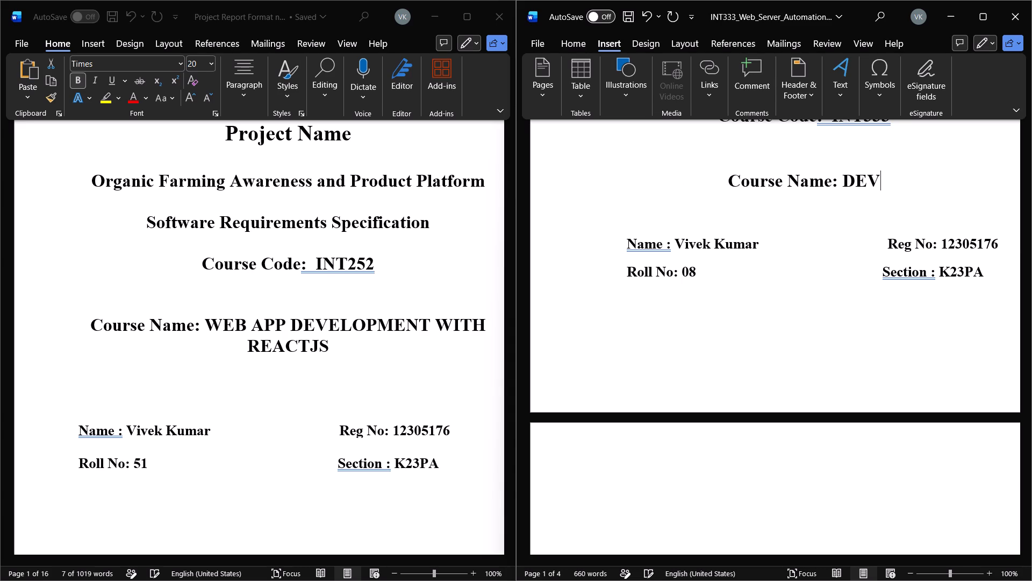
{"action": "type", "text": "OPS ADBAN"}
{"action": "key", "text": "BackSpace"}
{"action": "key", "text": "BackSpace"}
{"action": "key", "text": "BackSpace"}
{"action": "type", "text": "VA"}
{"action": "type", "text": "NCE MA"}
{"action": "key", "text": "BackSpace"}
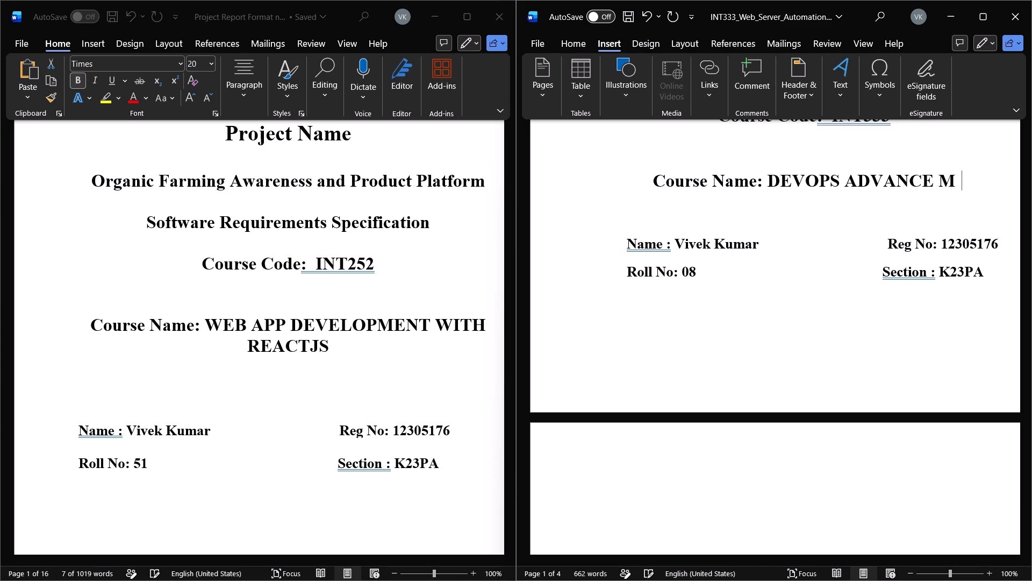
{"action": "key", "text": "BackSpace"}
{"action": "type", "text": "CONGI"}
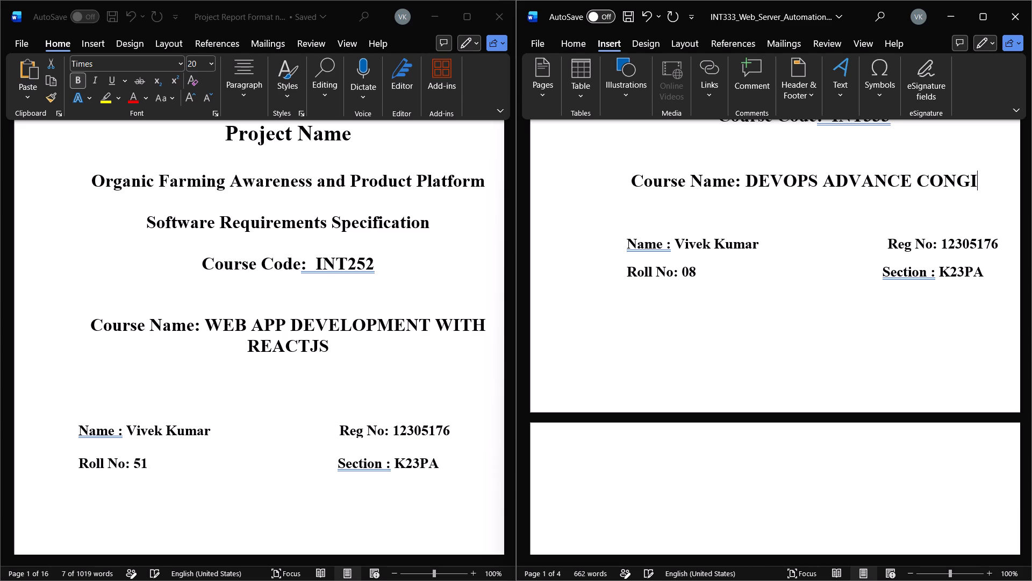
{"action": "key", "text": "BackSpace"}
{"action": "key", "text": "BackSpace"}
{"action": "key", "text": "g"}
{"action": "key", "text": "BackSpace"}
{"action": "type", "text": "FIGU"}
{"action": "type", "text": "RATION"}
{"action": "key", "text": "space"}
{"action": "type", "text": "MANA"}
{"action": "type", "text": "GEMENT"}
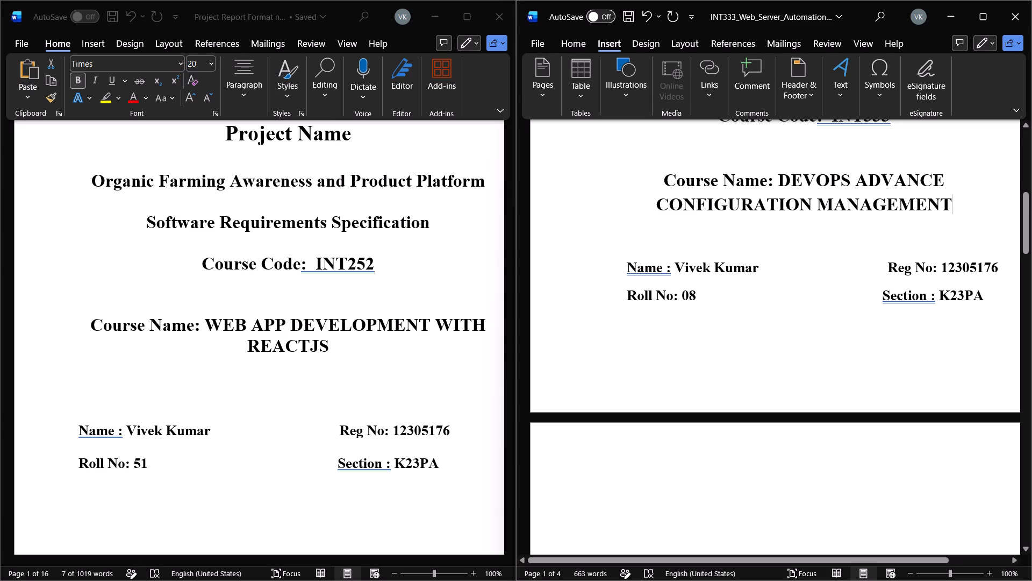
Change the section on the synopsis front page to K202303.
{"action": "left_click", "coordinate": [980, 295]}
{"action": "key", "text": "BackSpace"}
{"action": "key", "text": "BackSpace"}
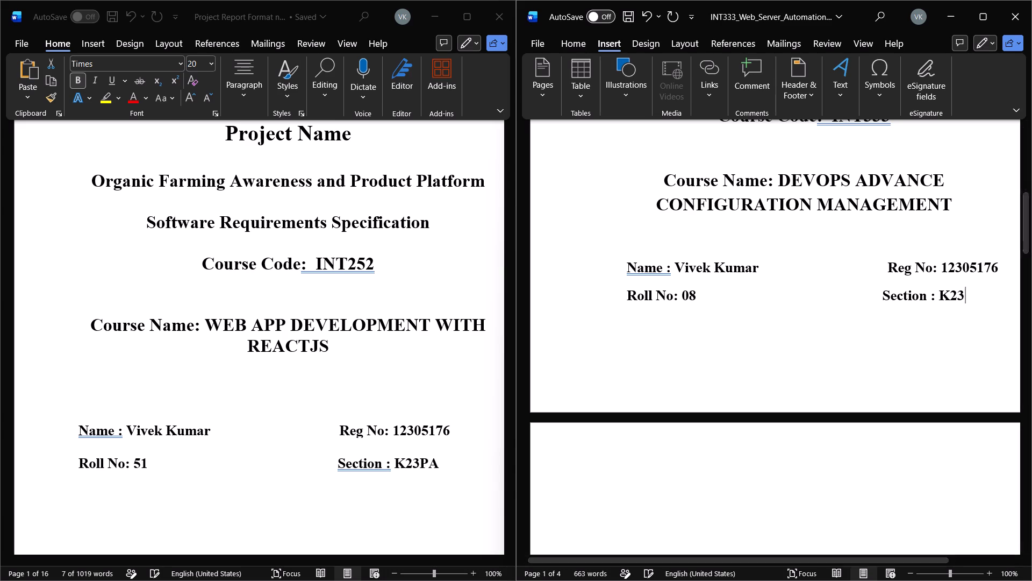
{"action": "key", "text": "BackSpace"}
{"action": "type", "text": "023"}
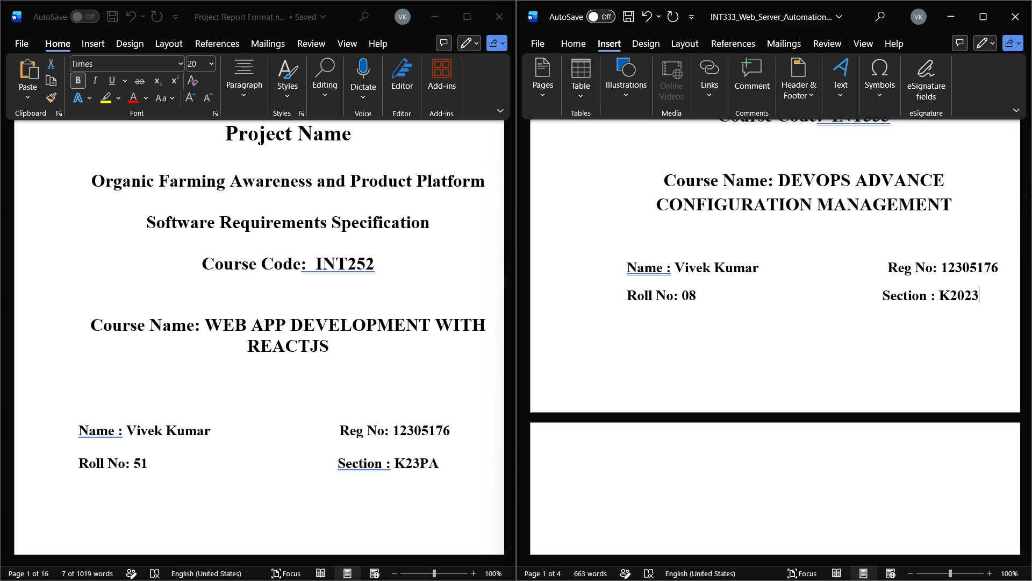
{"action": "type", "text": "03"}
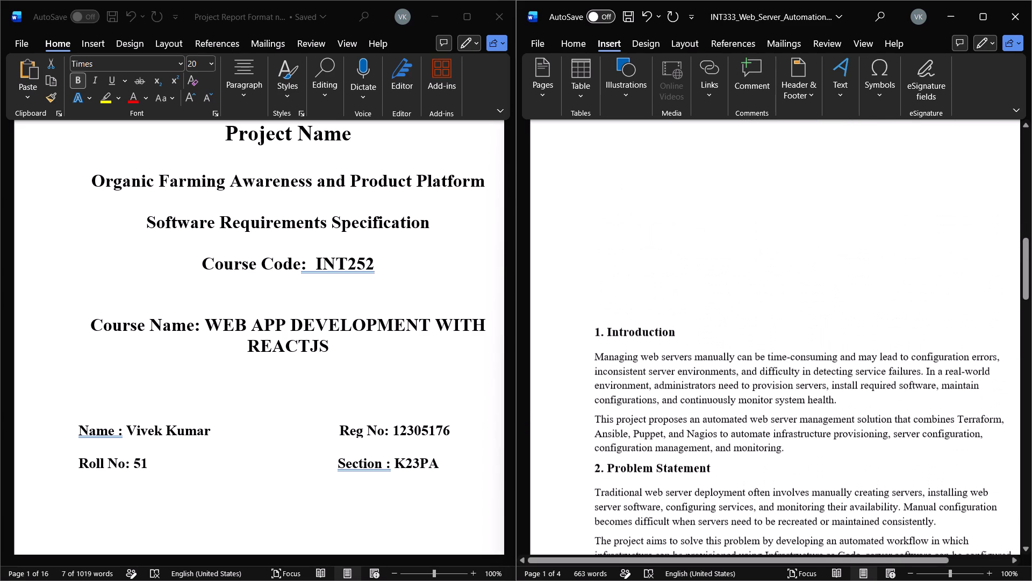
Delete the surplus blank lines between the front page details and the "1. Introduction" heading.
{"action": "left_click", "coordinate": [626, 308]}
{"action": "key", "text": "BackSpace"}
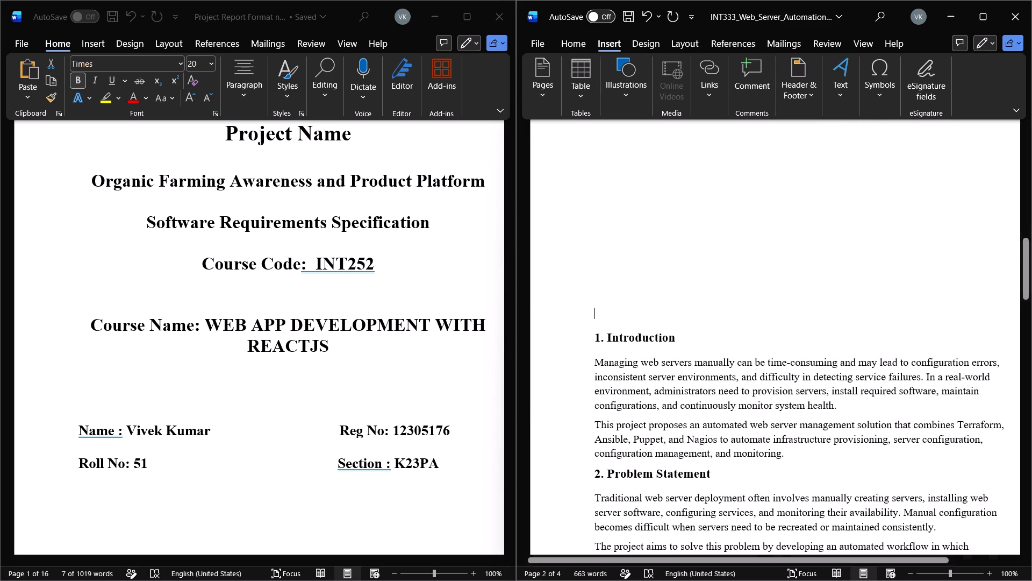
{"action": "key", "text": "BackSpace"}
{"action": "key", "text": "BackSpace"}
{"action": "key", "text": "BackSpace"}
{"action": "key", "text": "BackSpace"}
{"action": "key", "text": "BackSpace"}
{"action": "key", "text": "BackSpace"}
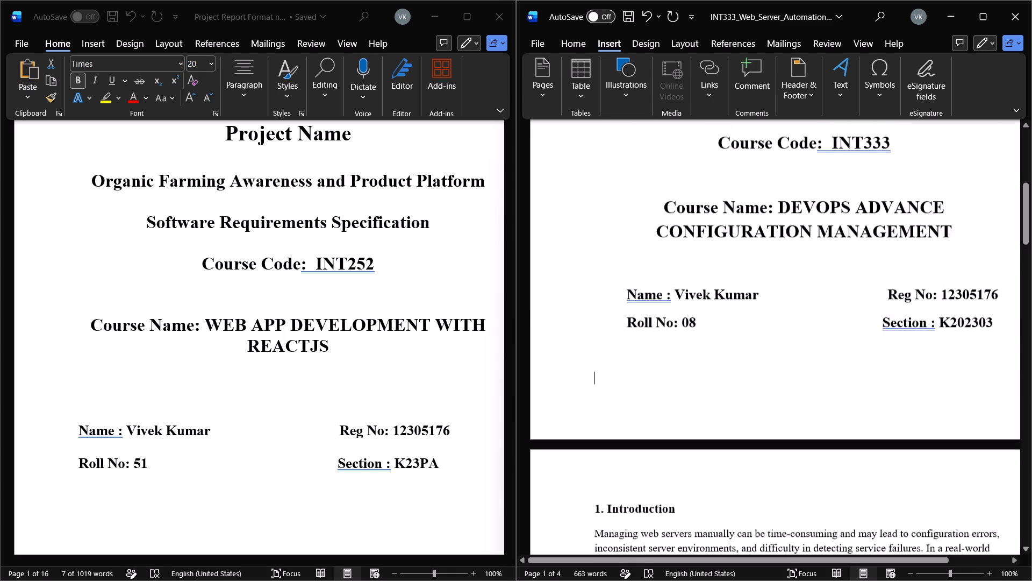
Maximize and save the synopsis document, and close both it and the earlier project report.
{"action": "left_click", "coordinate": [991, 17]}
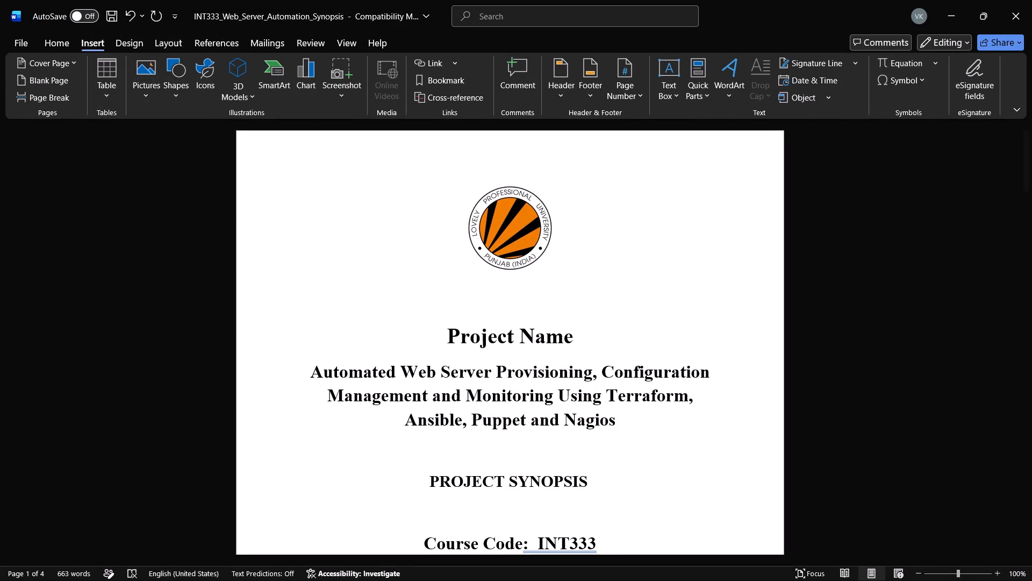
{"action": "key", "text": "ctrl+s"}
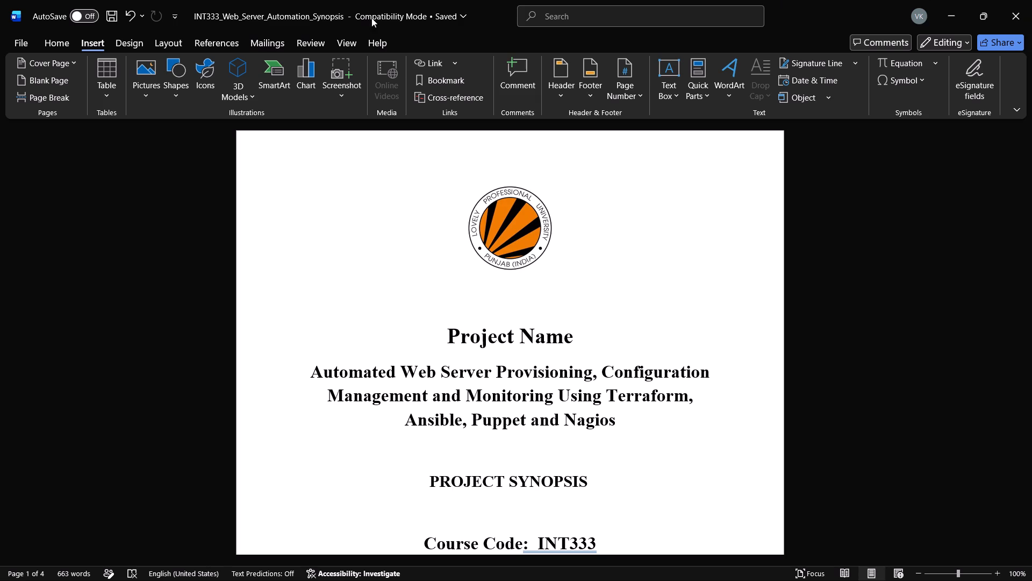
{"action": "left_click", "coordinate": [1029, 6]}
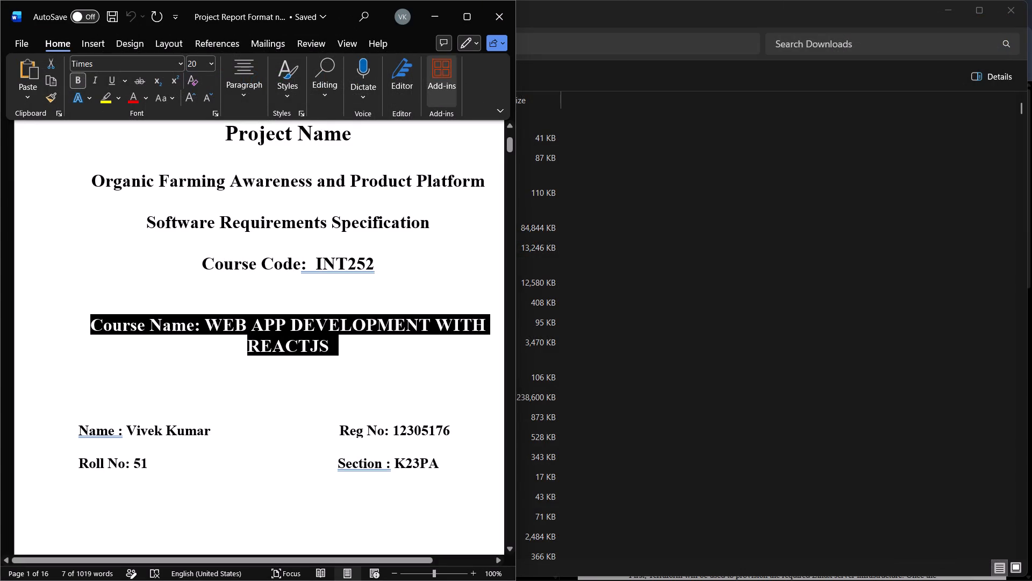
{"action": "left_click", "coordinate": [494, 18]}
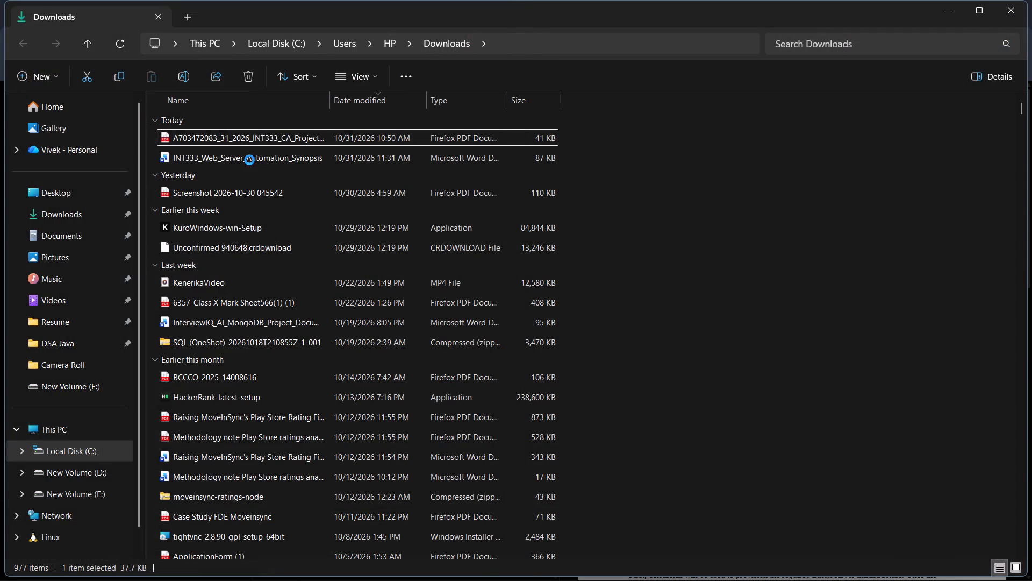
Reopen INT333_Web_Server_Automation_Synopsis in Word from the Downloads folder.
{"action": "left_click", "coordinate": [322, 152]}
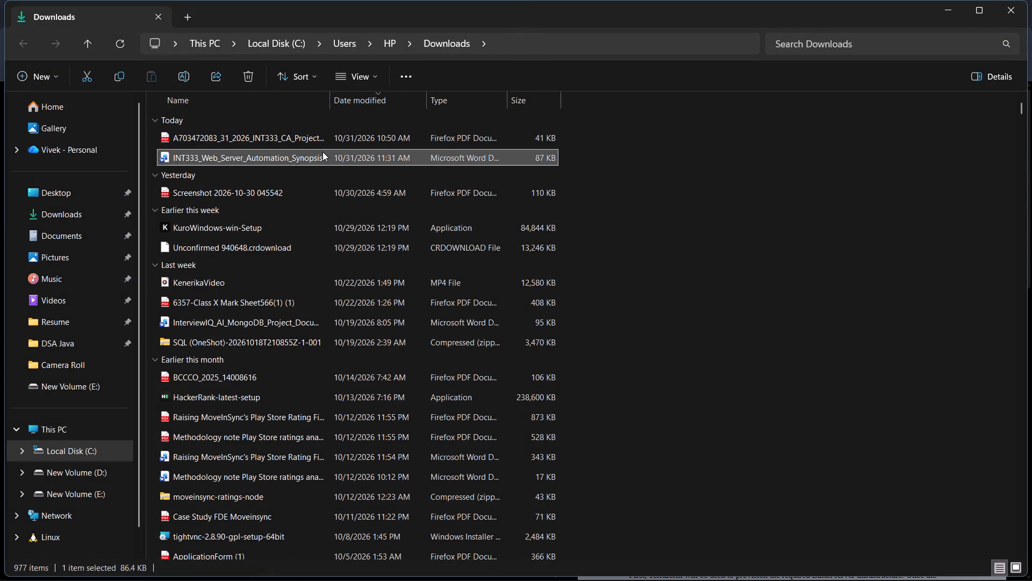
{"action": "double_click", "coordinate": [322, 152]}
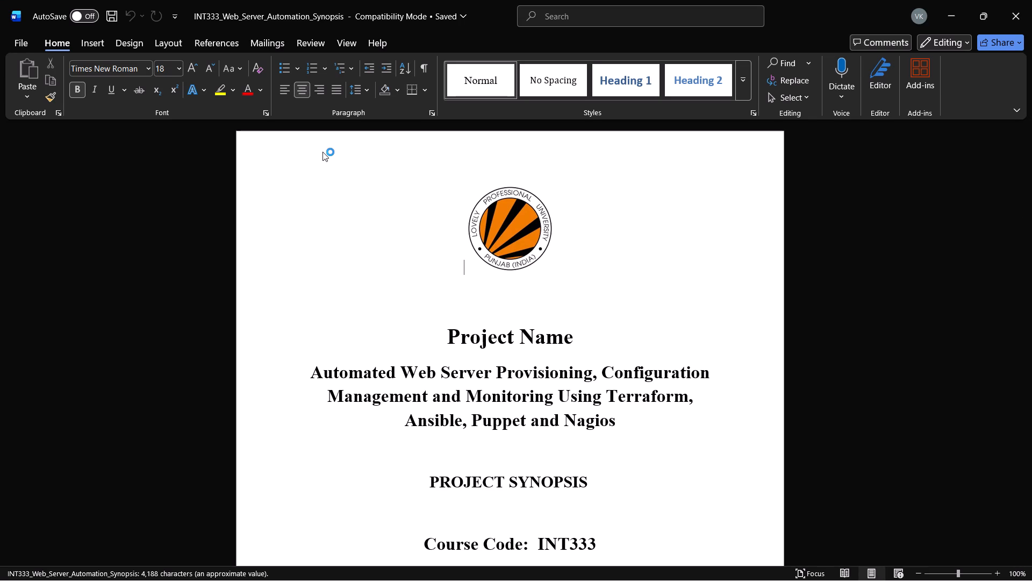
Print the whole synopsis with Microsoft Print to PDF, saving it to the Desktop as INT333Synopsis.
{"action": "left_click", "coordinate": [28, 37]}
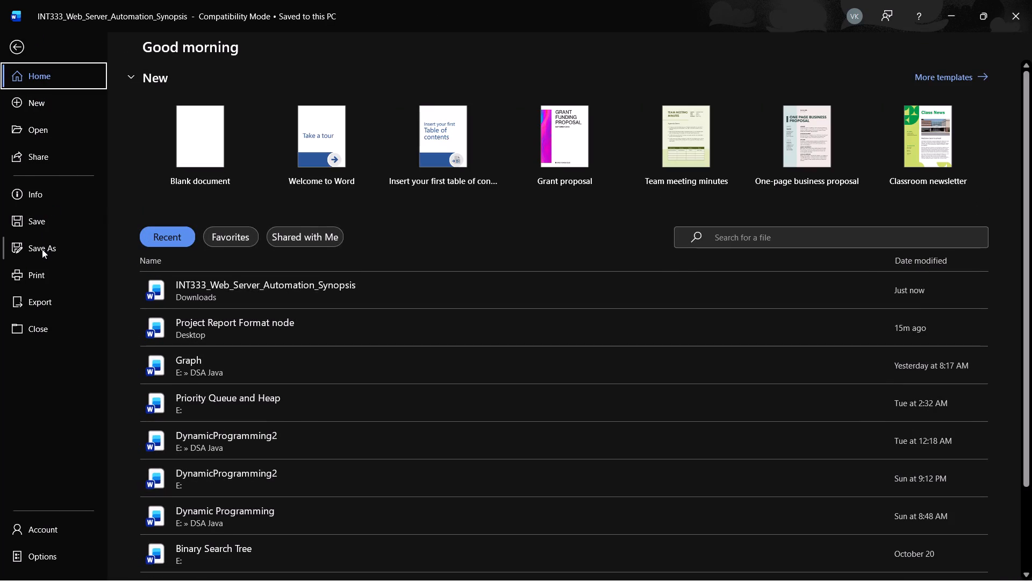
{"action": "left_click", "coordinate": [37, 277]}
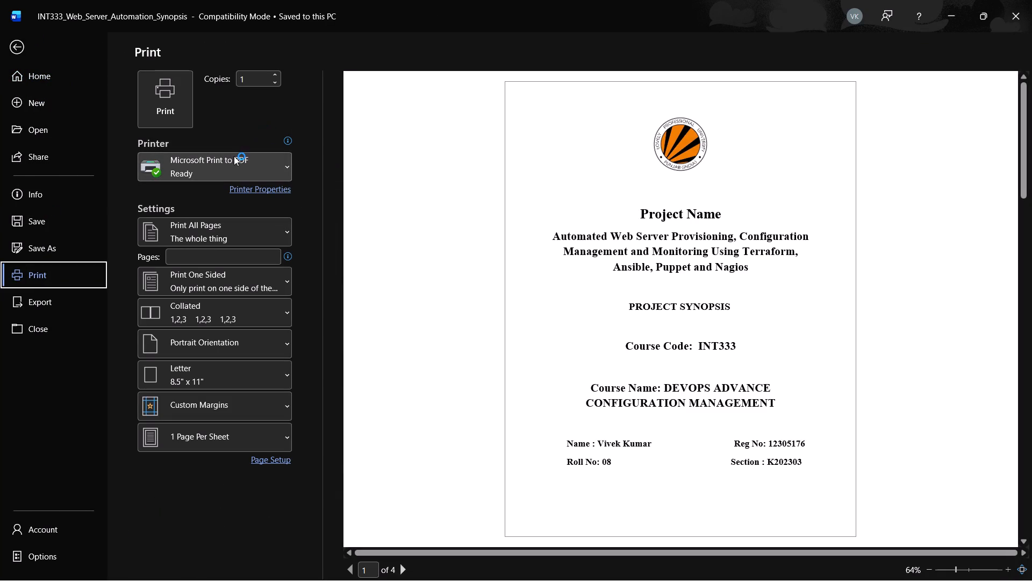
{"action": "left_click", "coordinate": [171, 104]}
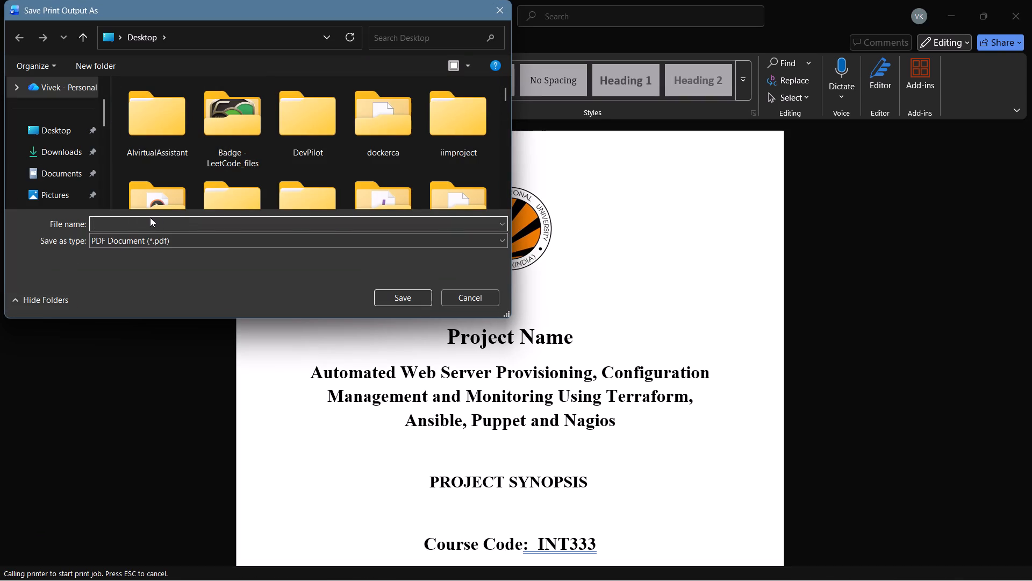
{"action": "key", "text": "d"}
{"action": "key", "text": "BackSpace"}
{"action": "type", "text": "INT"}
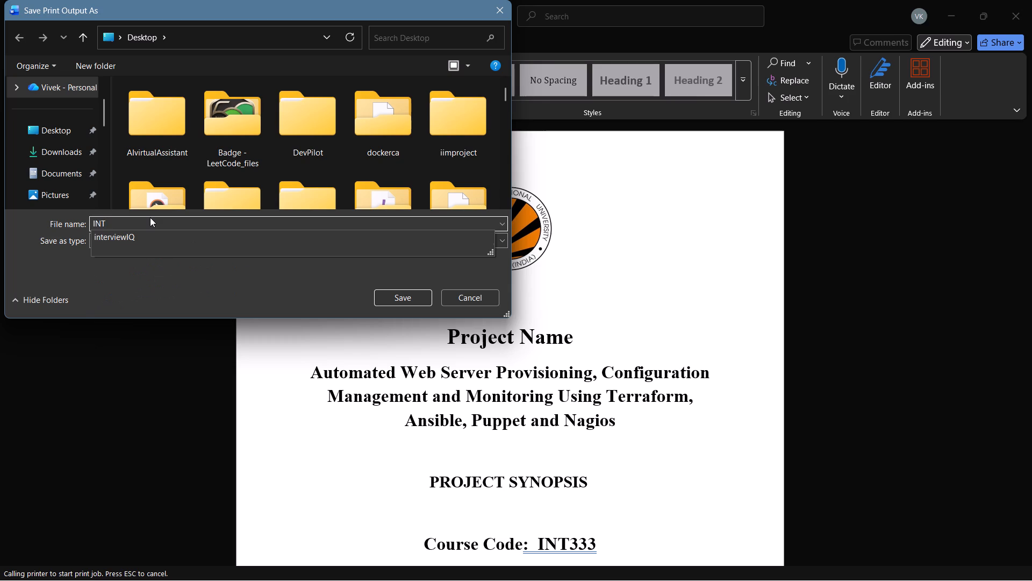
{"action": "type", "text": "333"}
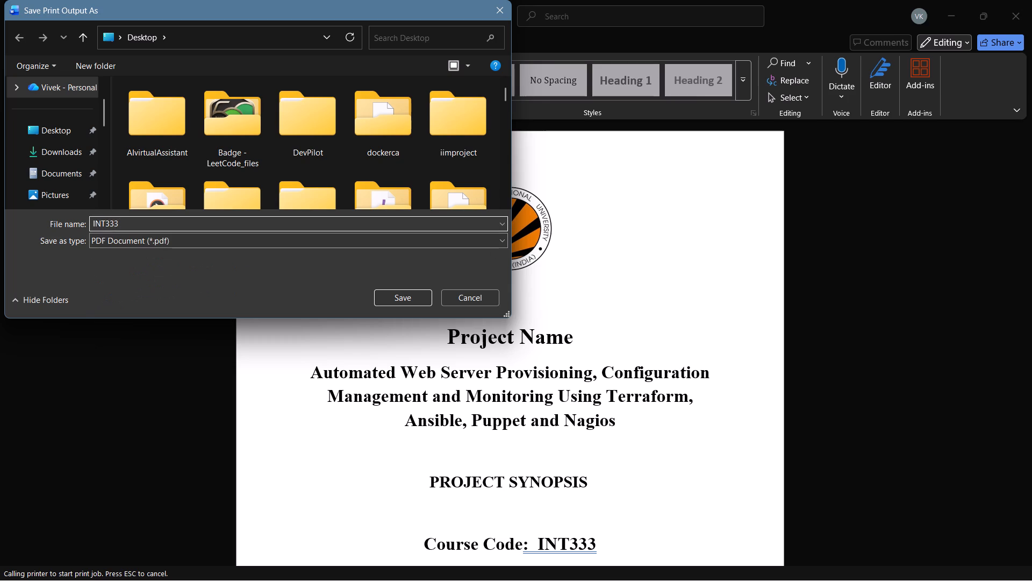
{"action": "key", "text": "shift+s"}
{"action": "type", "text": "ybop"}
{"action": "key", "text": "BackSpace"}
{"action": "key", "text": "BackSpace"}
{"action": "key", "text": "BackSpace"}
{"action": "type", "text": "no"}
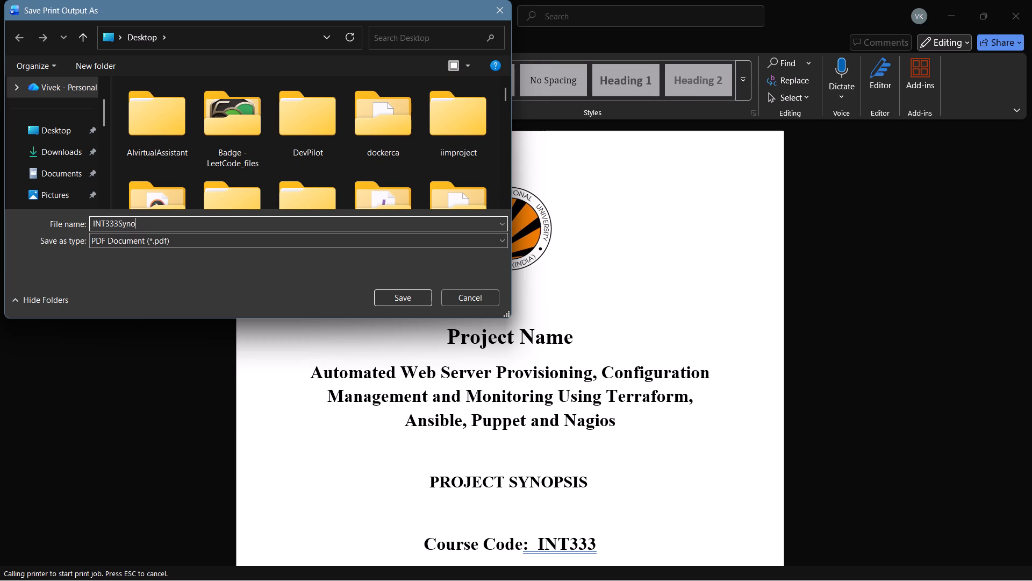
{"action": "type", "text": "psis"}
{"action": "left_click", "coordinate": [405, 295]}
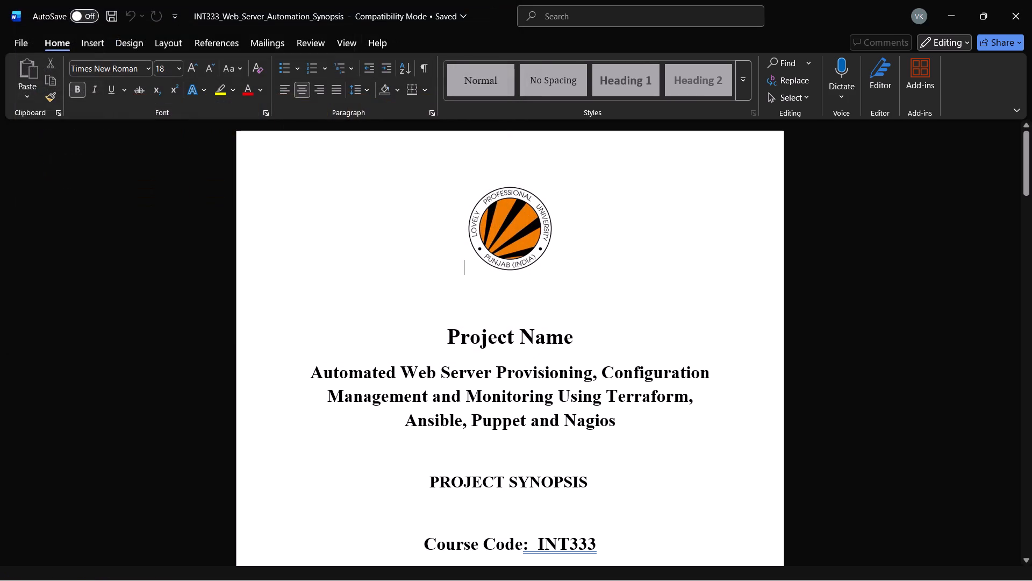
Close the synopsis document in Word and the File Explorer window to get back to the browser.
{"action": "left_click", "coordinate": [1012, 0]}
{"action": "left_click", "coordinate": [1031, 4]}
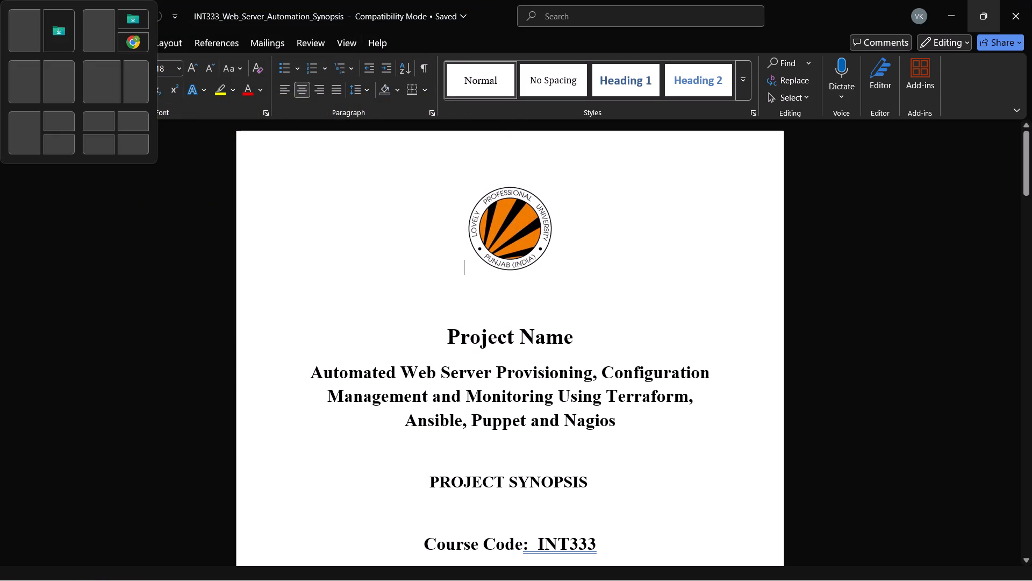
{"action": "left_click", "coordinate": [1015, 6]}
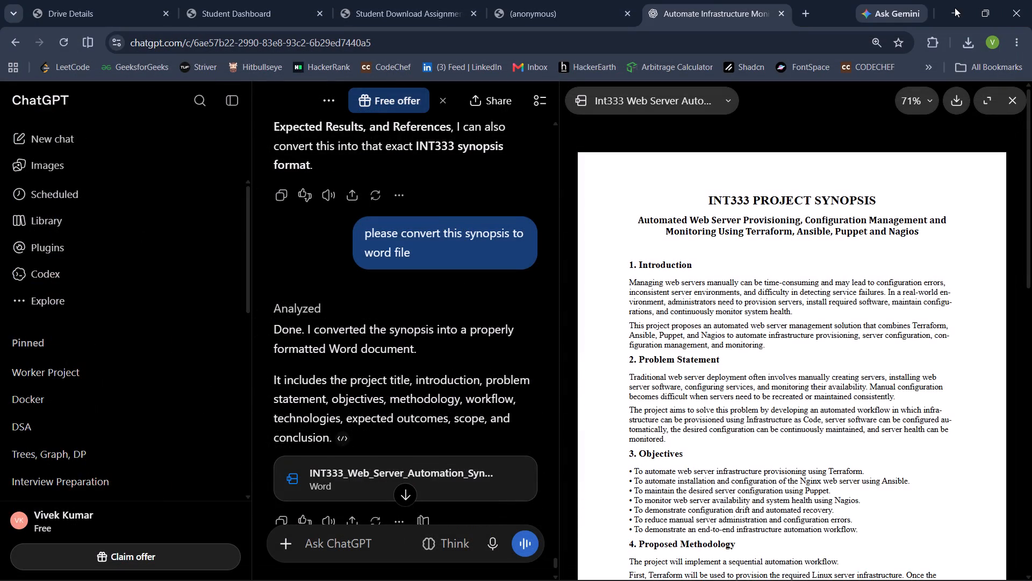
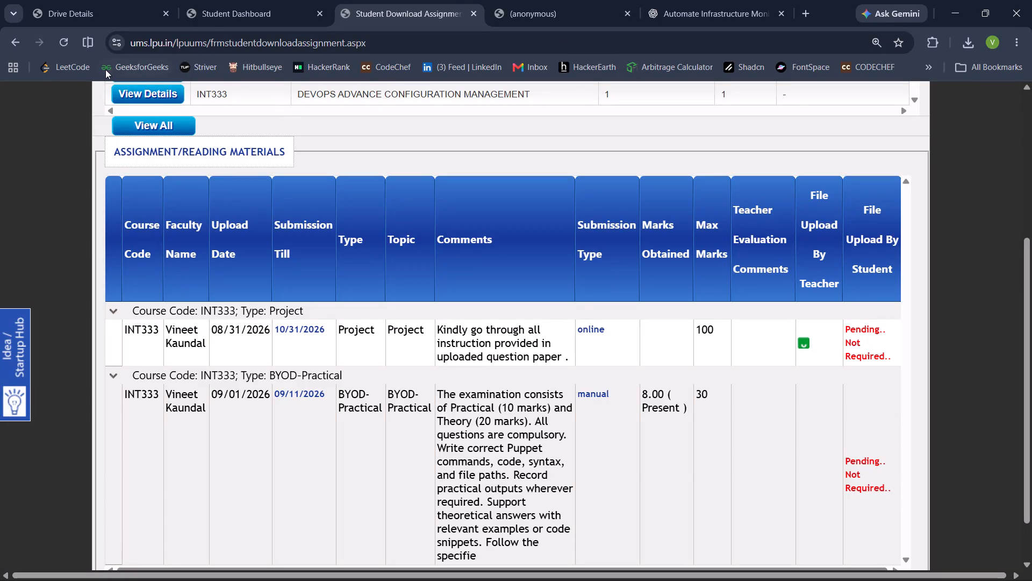
Reload the UMS student dashboard, log back in with the saved credentials, and postpone the campus drive notifications.
{"action": "left_click", "coordinate": [66, 43]}
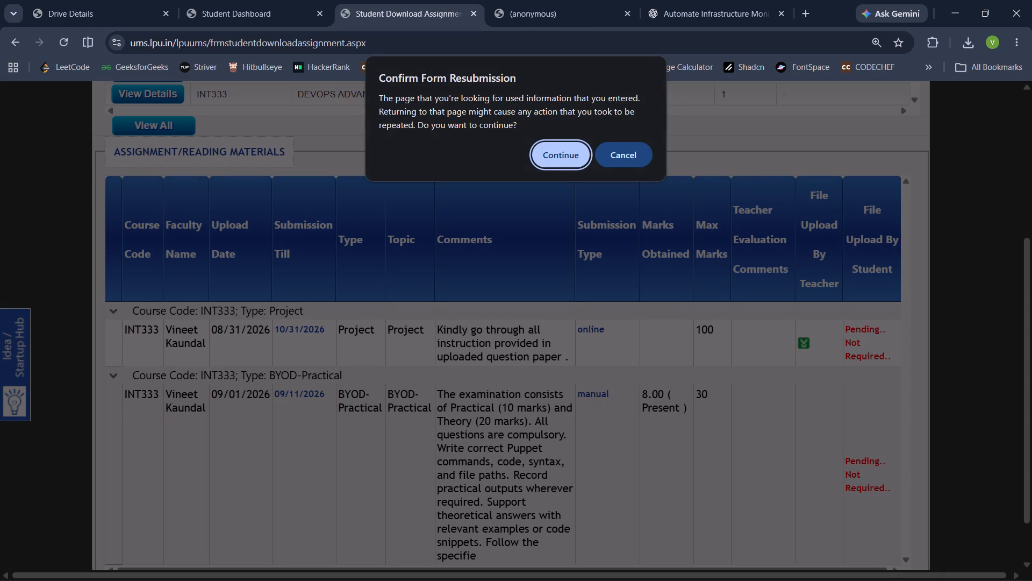
{"action": "left_click", "coordinate": [610, 160]}
{"action": "left_click", "coordinate": [231, 0]}
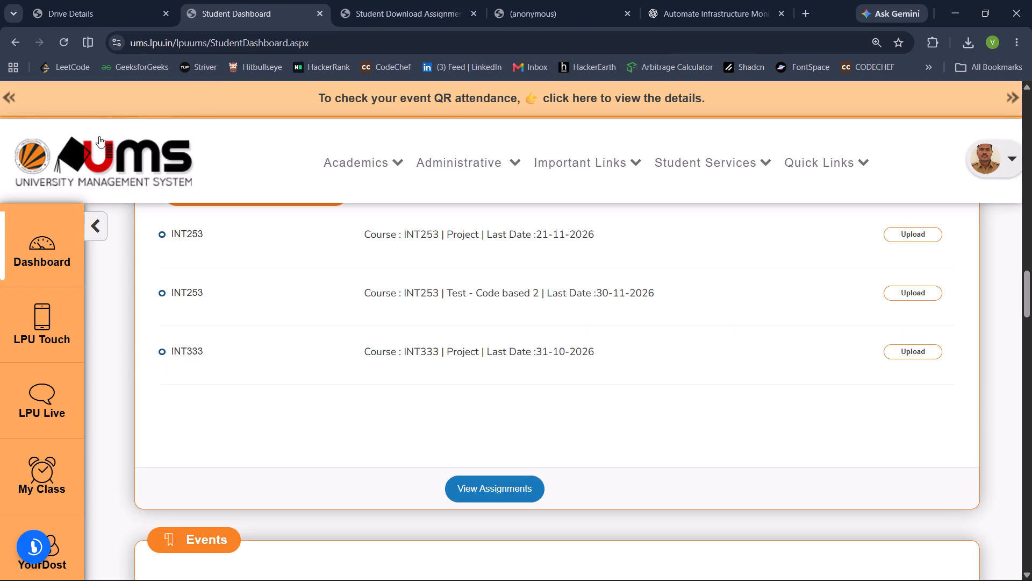
{"action": "left_click", "coordinate": [61, 37]}
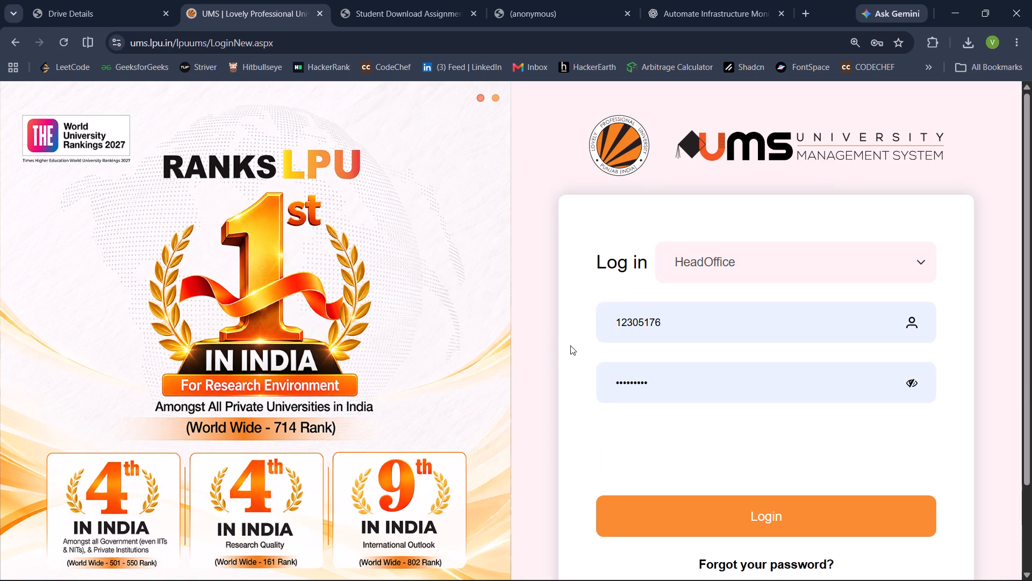
{"action": "scroll", "coordinate": [579, 405], "scroll_direction": "down", "scroll_amount": 3}
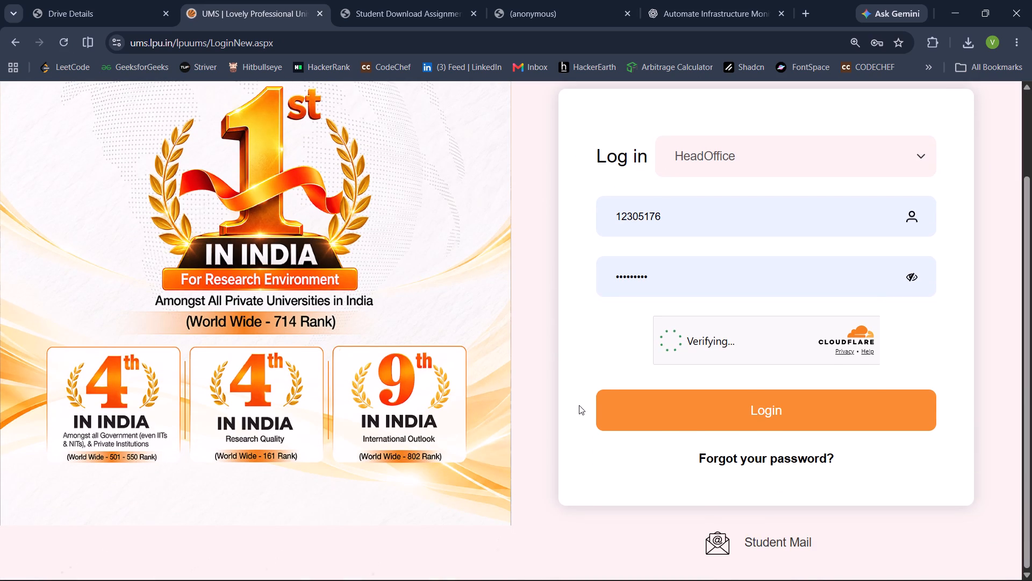
{"action": "scroll", "coordinate": [579, 405], "scroll_direction": "down", "scroll_amount": 1}
{"action": "left_click", "coordinate": [724, 415]}
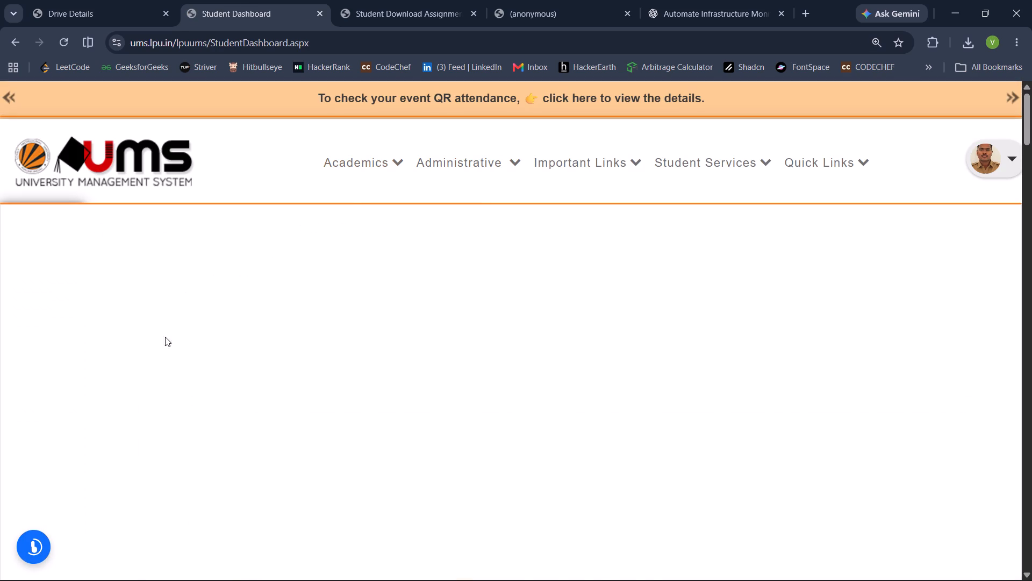
{"action": "scroll", "coordinate": [283, 439], "scroll_direction": "down", "scroll_amount": 9}
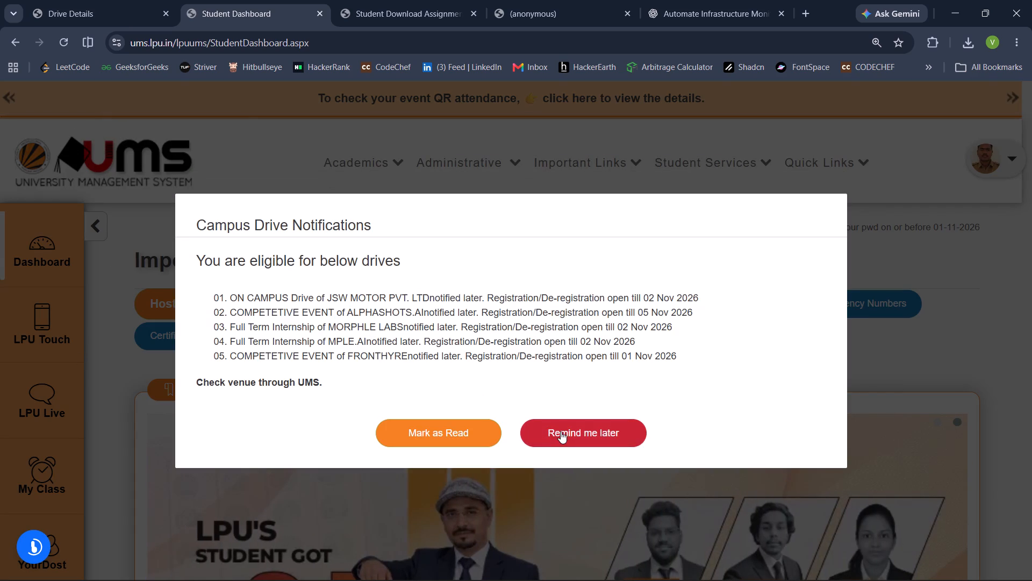
{"action": "left_click", "coordinate": [561, 431]}
Open the assignment upload page for the INT333 Project from the dashboard's pending assignments.
{"action": "scroll", "coordinate": [337, 417], "scroll_direction": "down", "scroll_amount": 9}
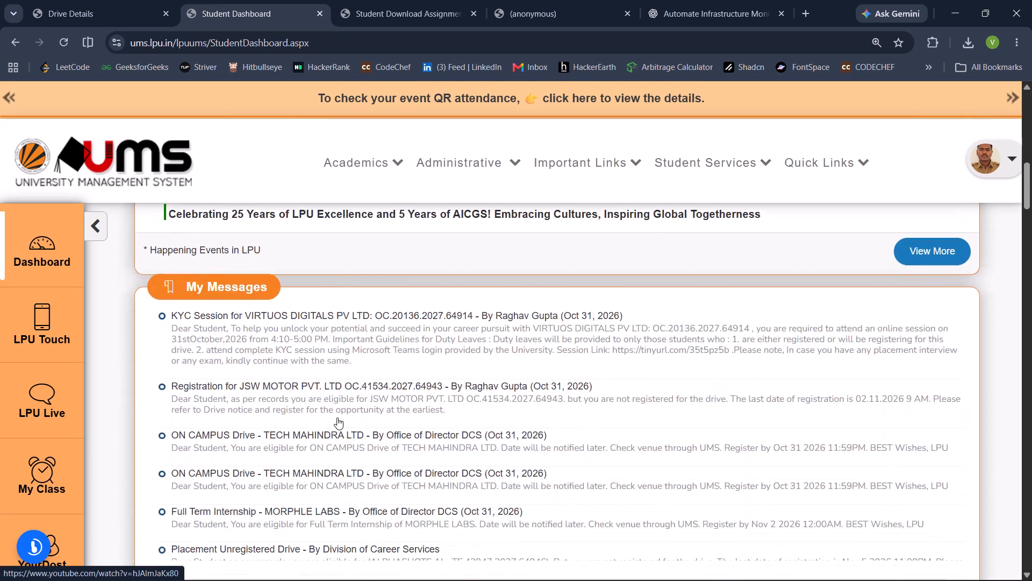
{"action": "scroll", "coordinate": [337, 417], "scroll_direction": "down", "scroll_amount": 15}
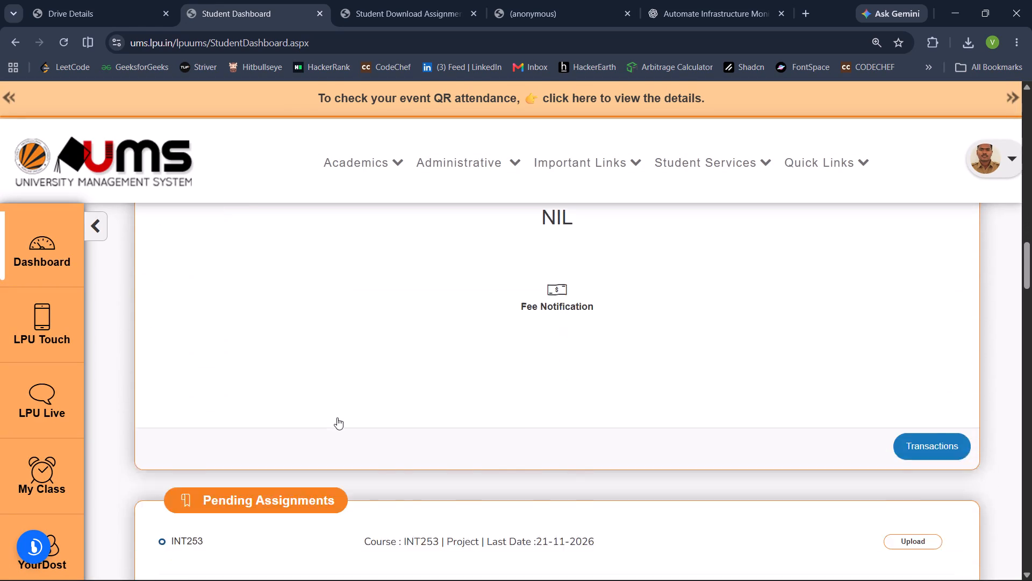
{"action": "scroll", "coordinate": [337, 417], "scroll_direction": "down", "scroll_amount": 5}
{"action": "scroll", "coordinate": [337, 417], "scroll_direction": "up", "scroll_amount": 2}
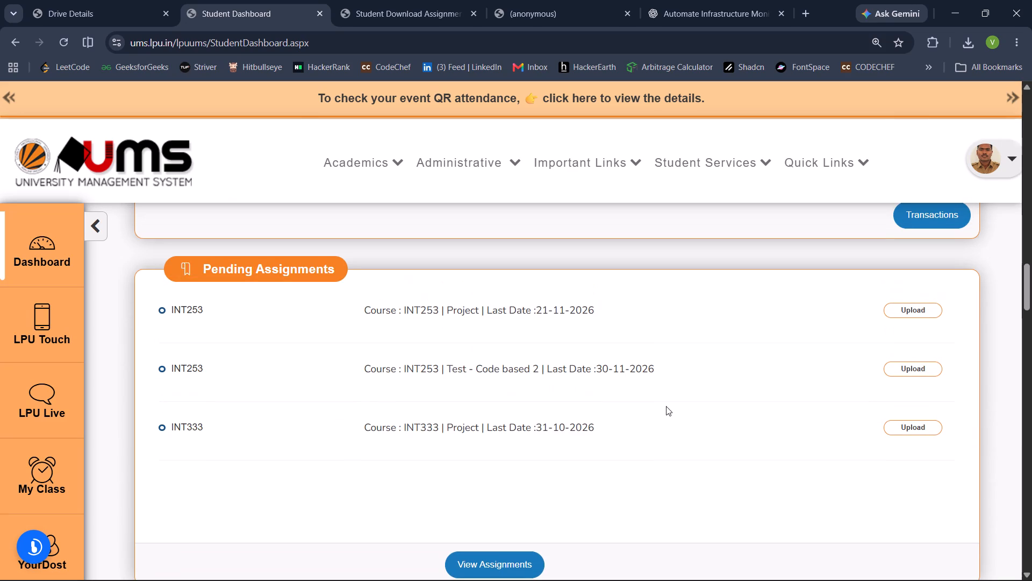
{"action": "left_click", "coordinate": [892, 428]}
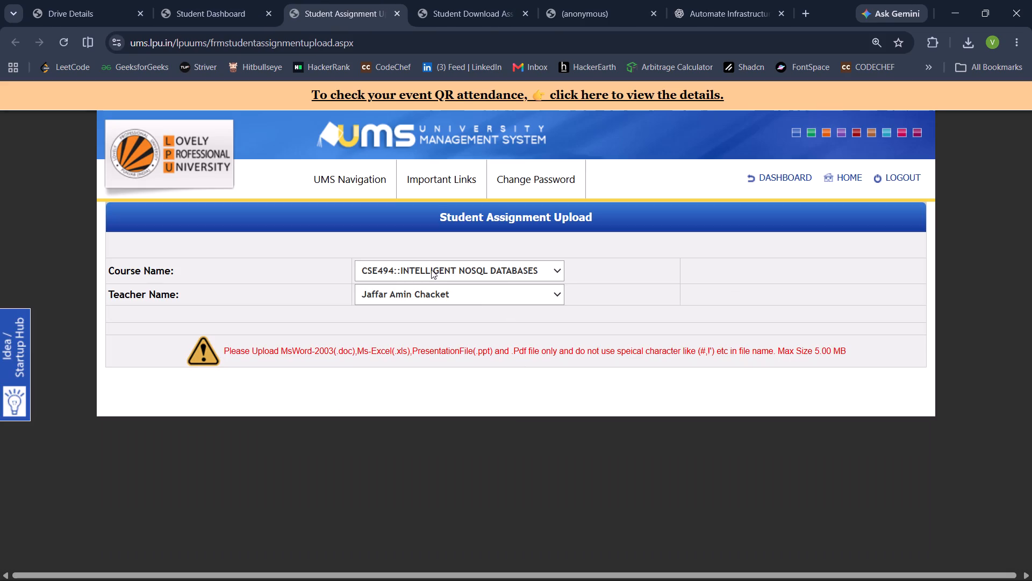
Choose the course INT333::DEVOPS ADVANCE CONFIGURATION MANAGEMENT and its faculty member, and select the Project assignment for upload.
{"action": "left_click", "coordinate": [424, 273]}
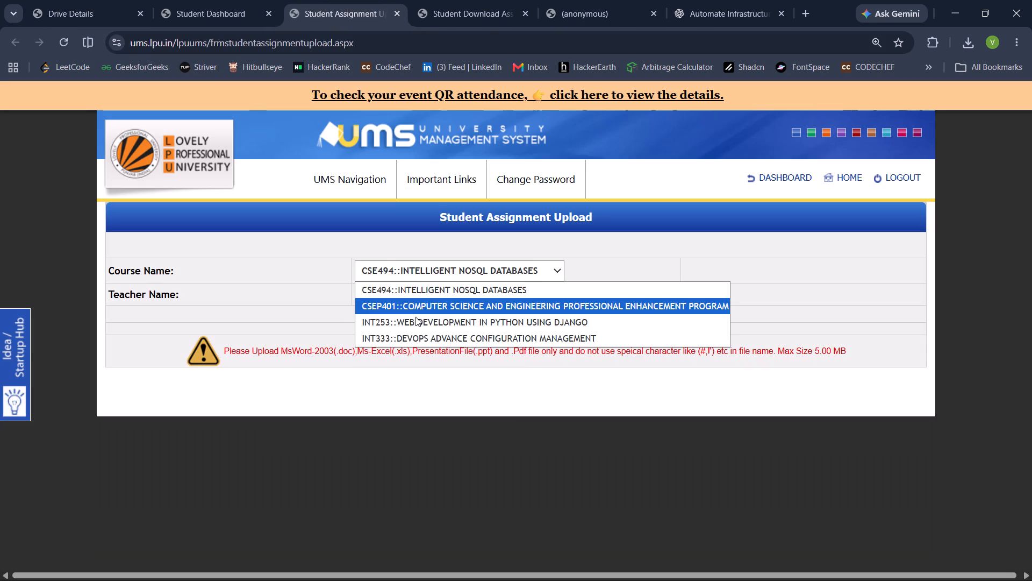
{"action": "left_click", "coordinate": [412, 335]}
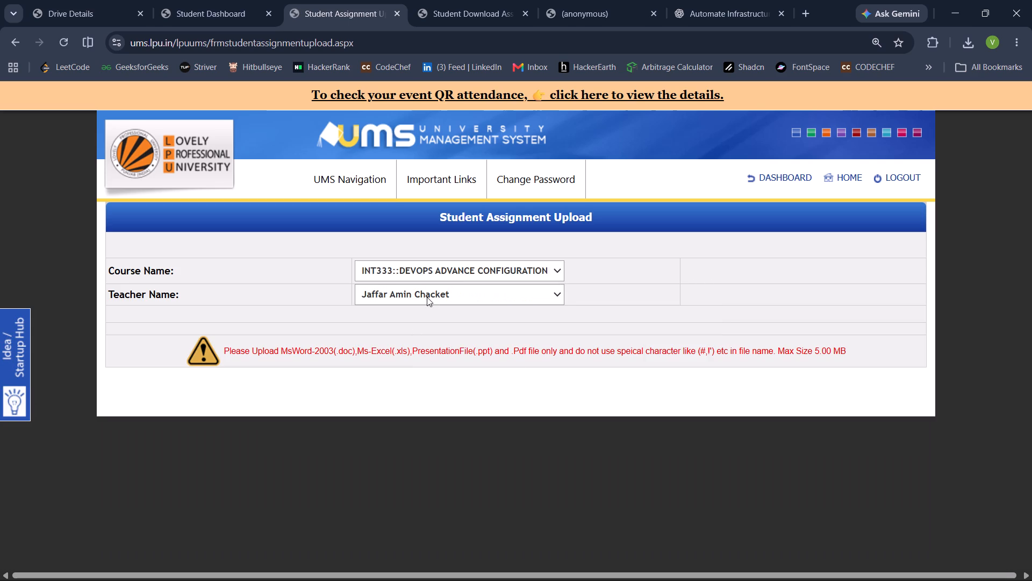
{"action": "left_click", "coordinate": [427, 297]}
{"action": "left_click", "coordinate": [398, 372]}
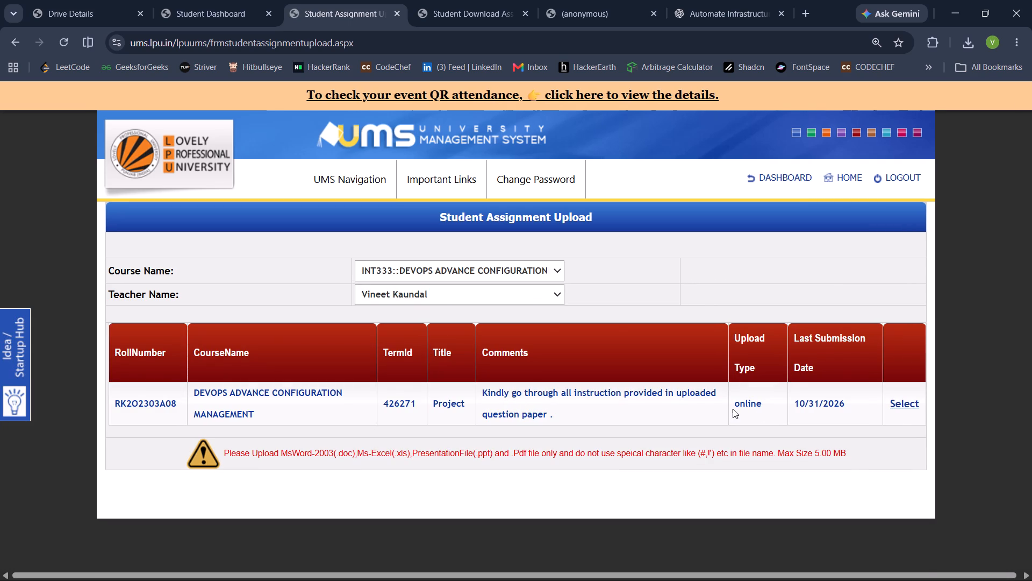
{"action": "left_click", "coordinate": [907, 404]}
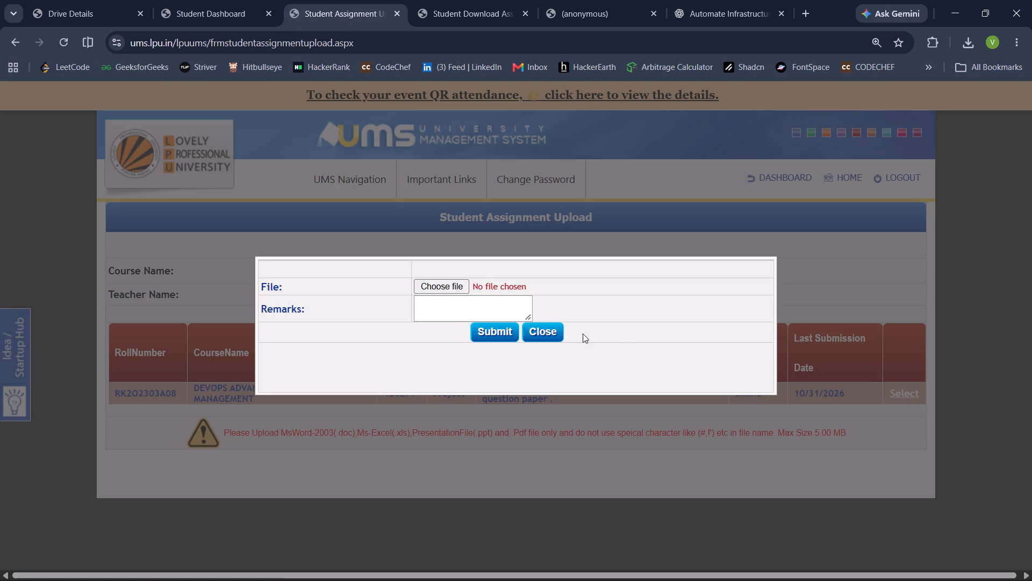
Attach INT333Synopsis.pdf from the Desktop to the Project assignment and submit it without remarks.
{"action": "left_click", "coordinate": [445, 288]}
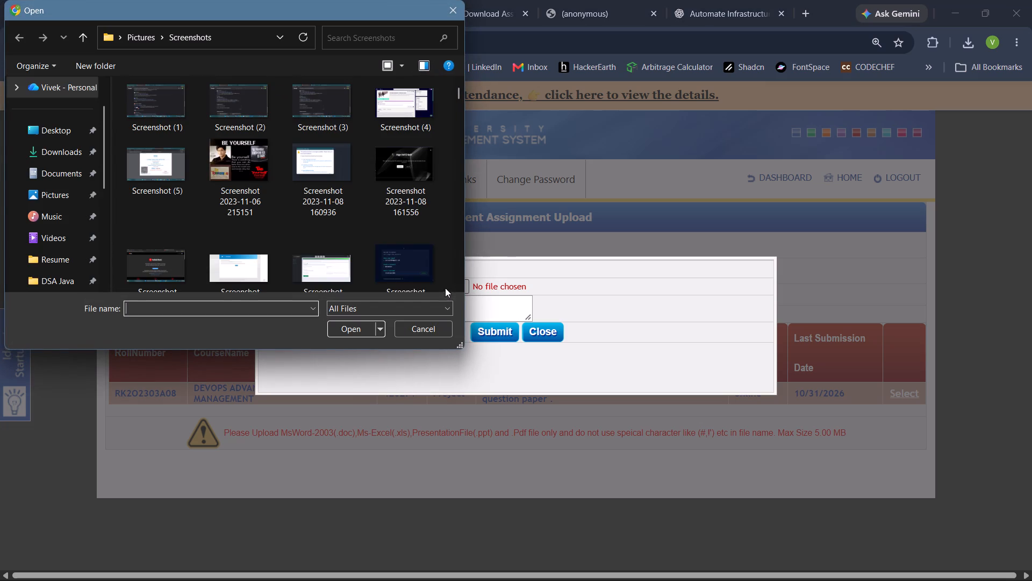
{"action": "left_click", "coordinate": [56, 129]}
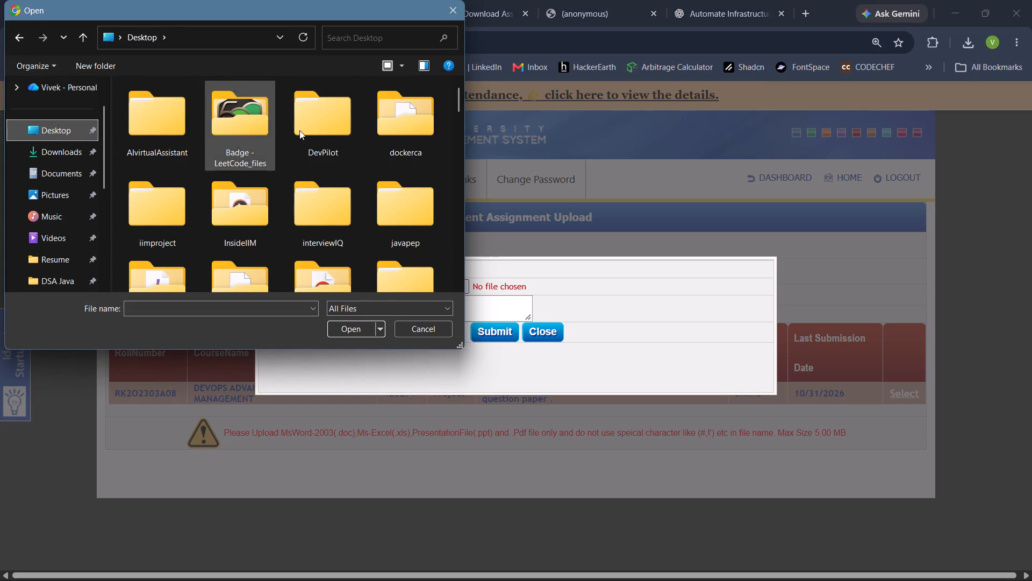
{"action": "left_click_drag", "start_coordinate": [457, 97], "coordinate": [458, 148]}
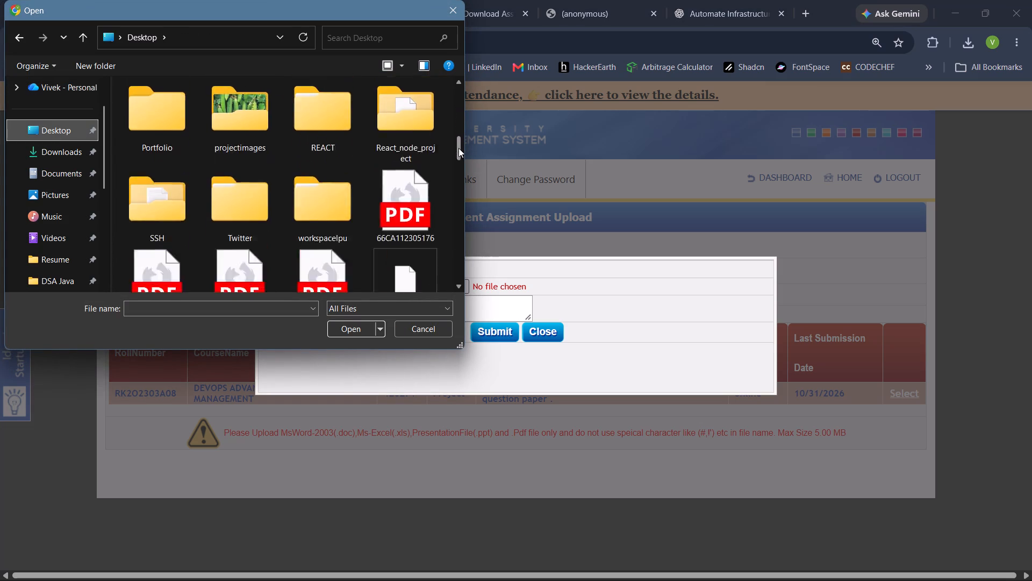
{"action": "left_click_drag", "start_coordinate": [458, 148], "coordinate": [459, 159]}
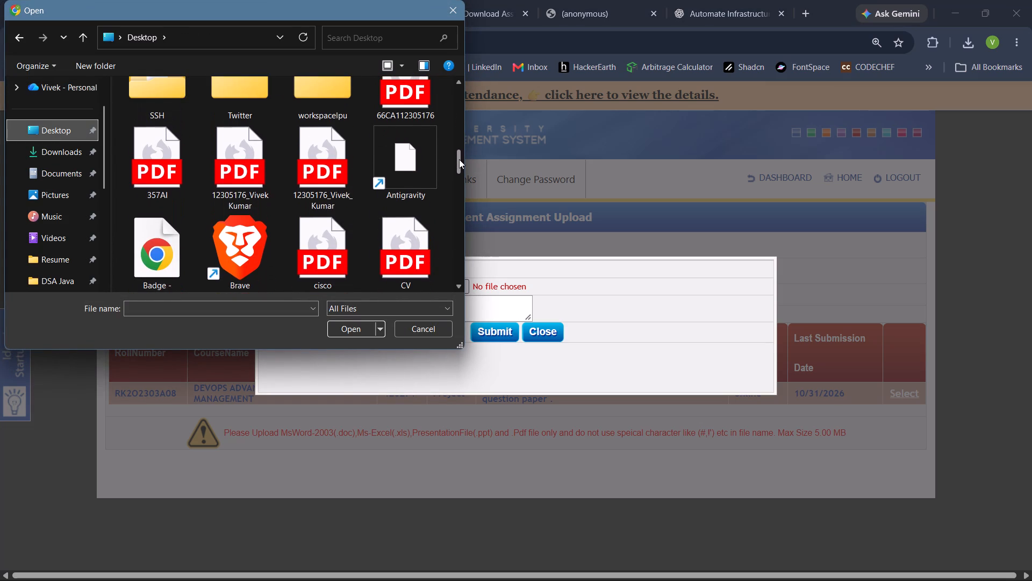
{"action": "left_click_drag", "start_coordinate": [459, 159], "coordinate": [459, 175]}
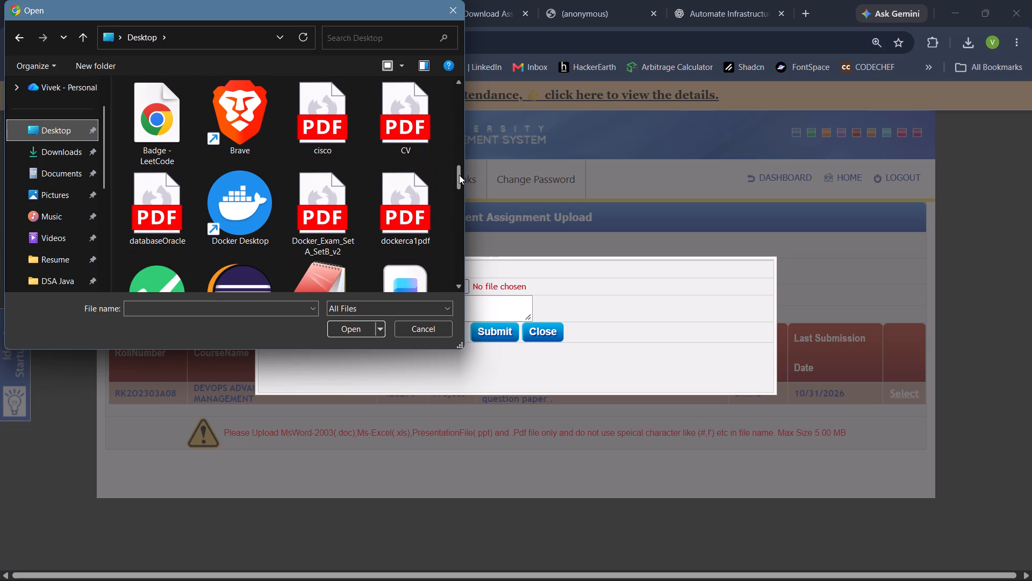
{"action": "left_click_drag", "start_coordinate": [459, 175], "coordinate": [458, 195]}
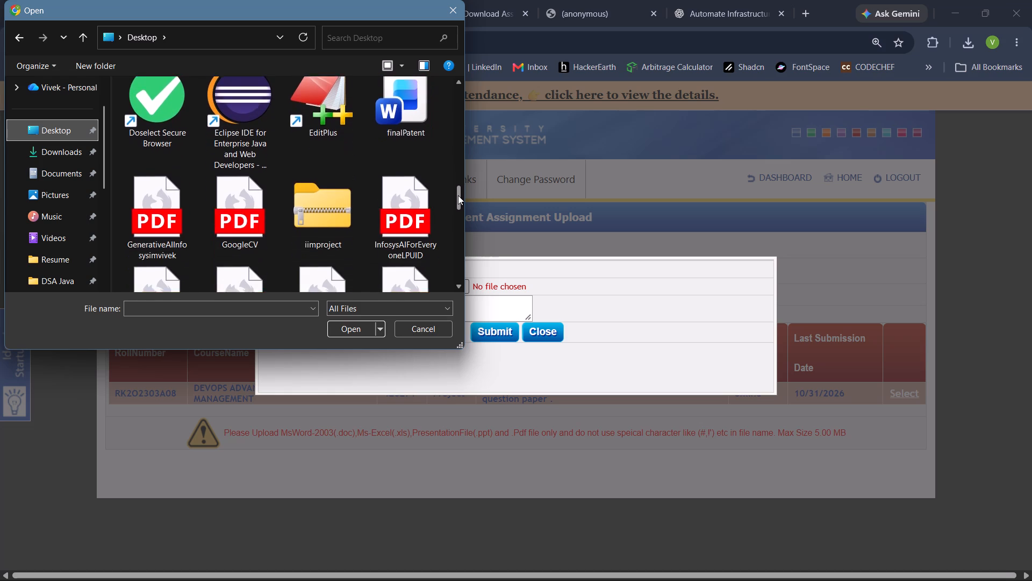
{"action": "left_click_drag", "start_coordinate": [458, 195], "coordinate": [457, 201]}
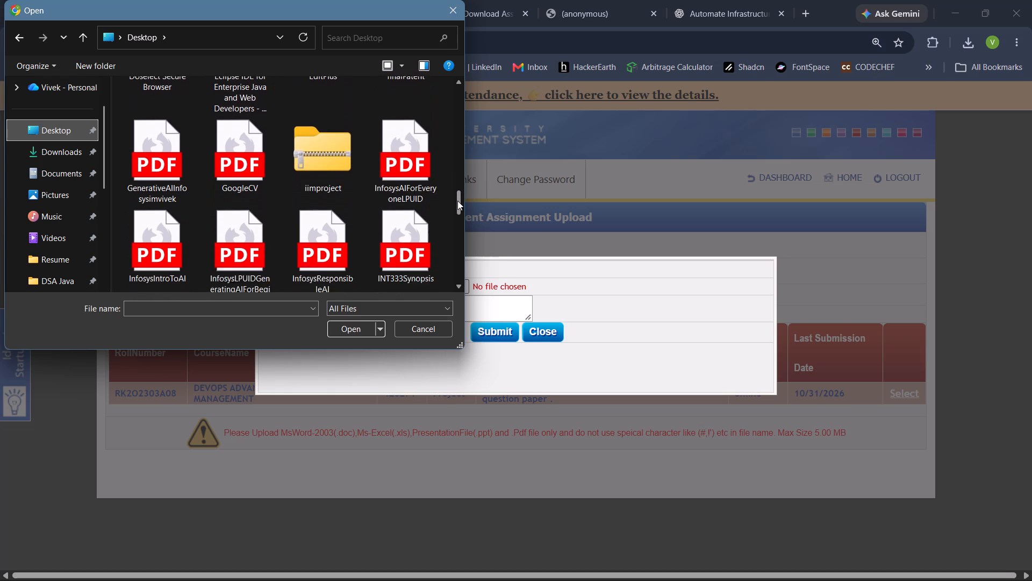
{"action": "left_click_drag", "start_coordinate": [457, 201], "coordinate": [457, 204]}
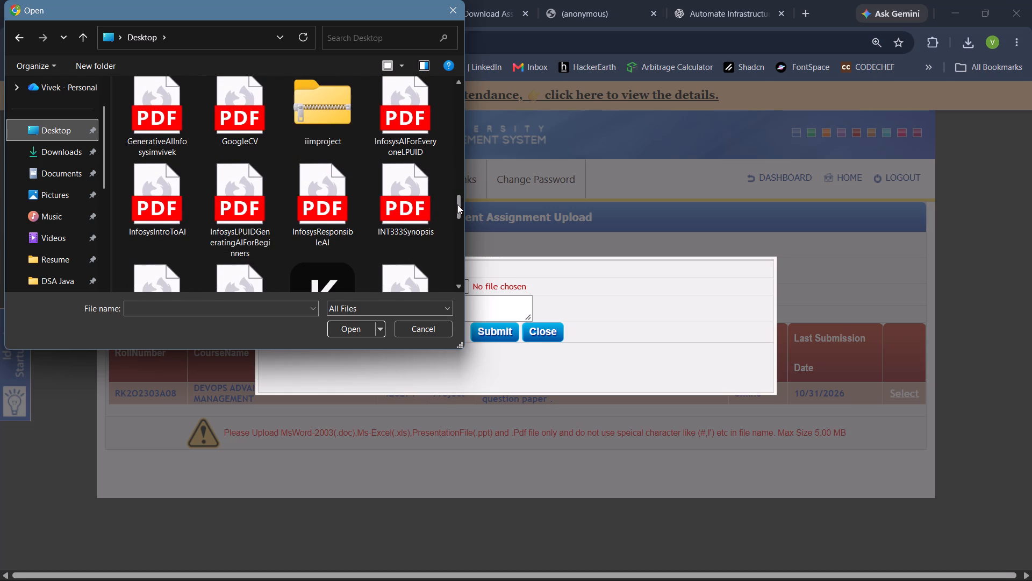
{"action": "left_click_drag", "start_coordinate": [457, 204], "coordinate": [457, 208]}
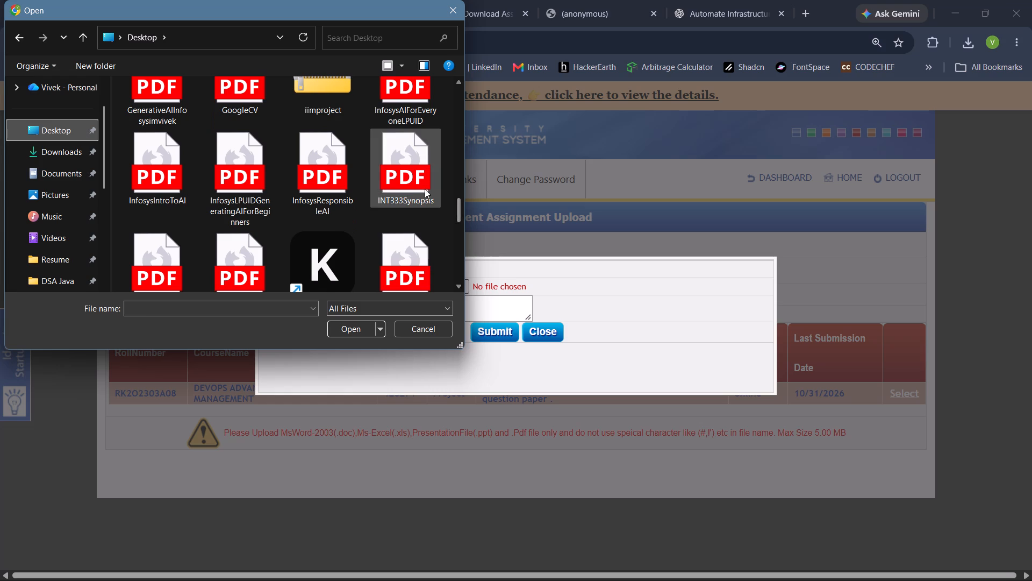
{"action": "left_click", "coordinate": [405, 182]}
{"action": "left_click", "coordinate": [349, 334]}
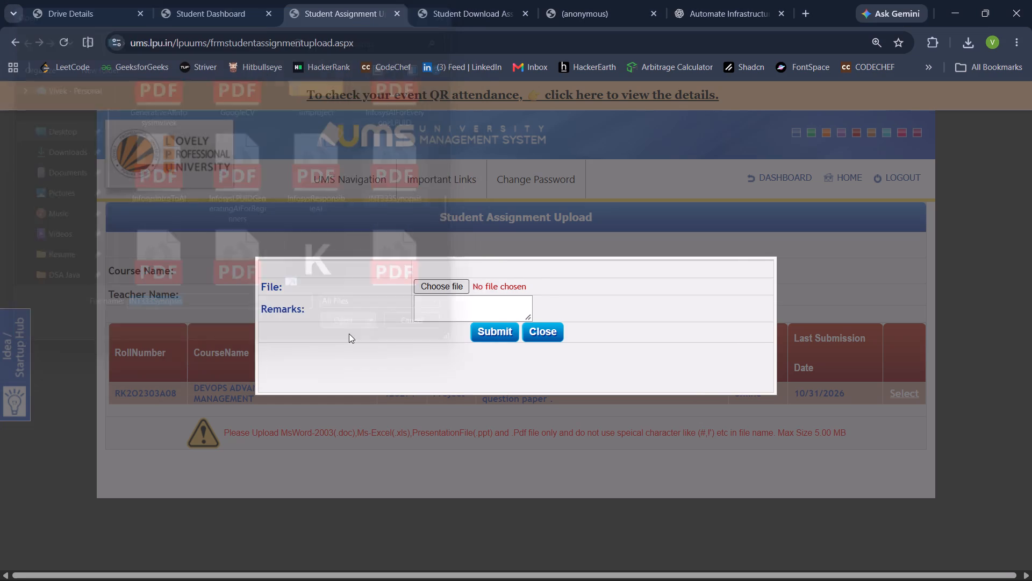
{"action": "left_click", "coordinate": [490, 327]}
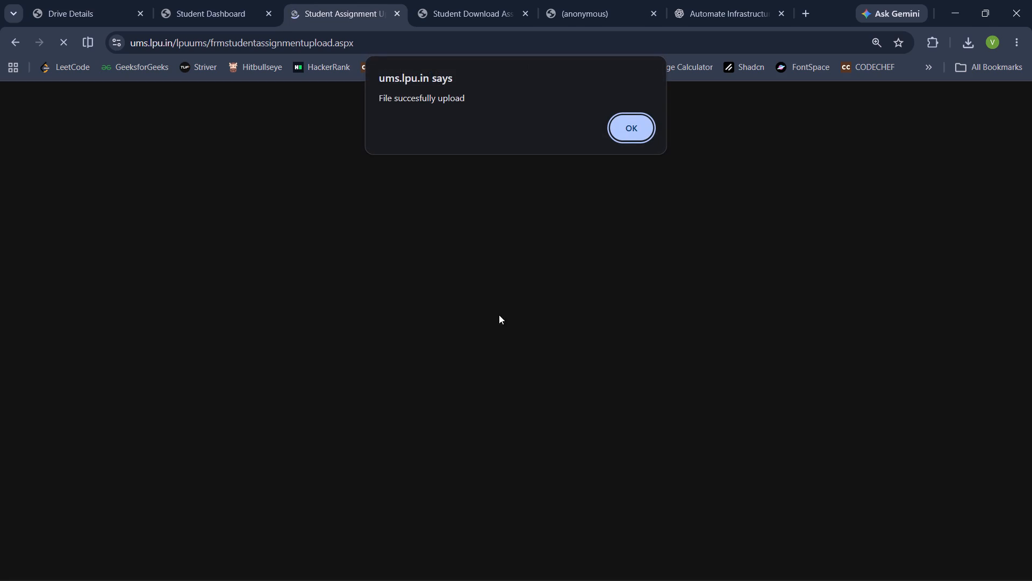
{"action": "left_click", "coordinate": [631, 121]}
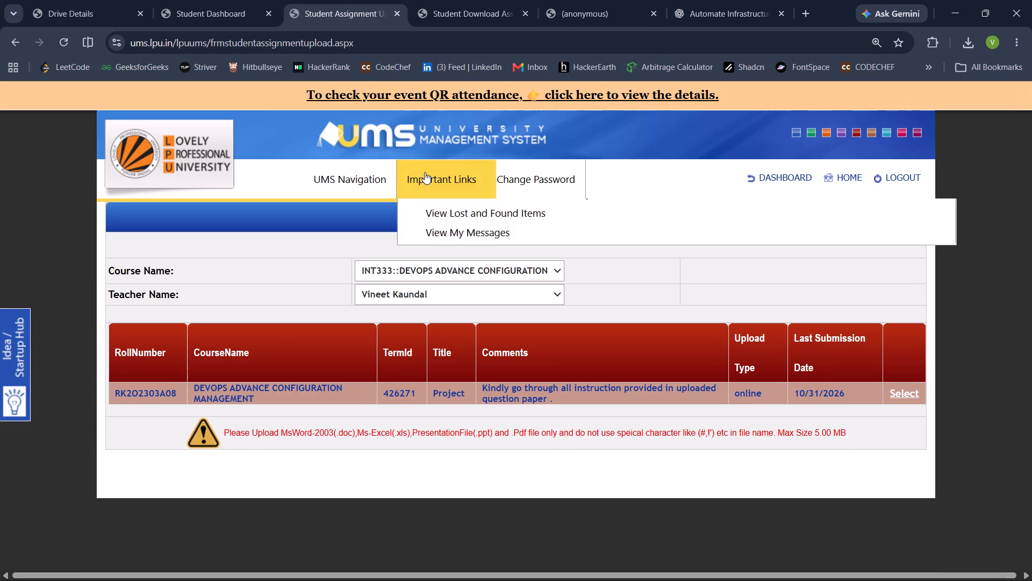
Return to the page listing the INT333 assignments and reading materials.
{"action": "left_click", "coordinate": [507, 0]}
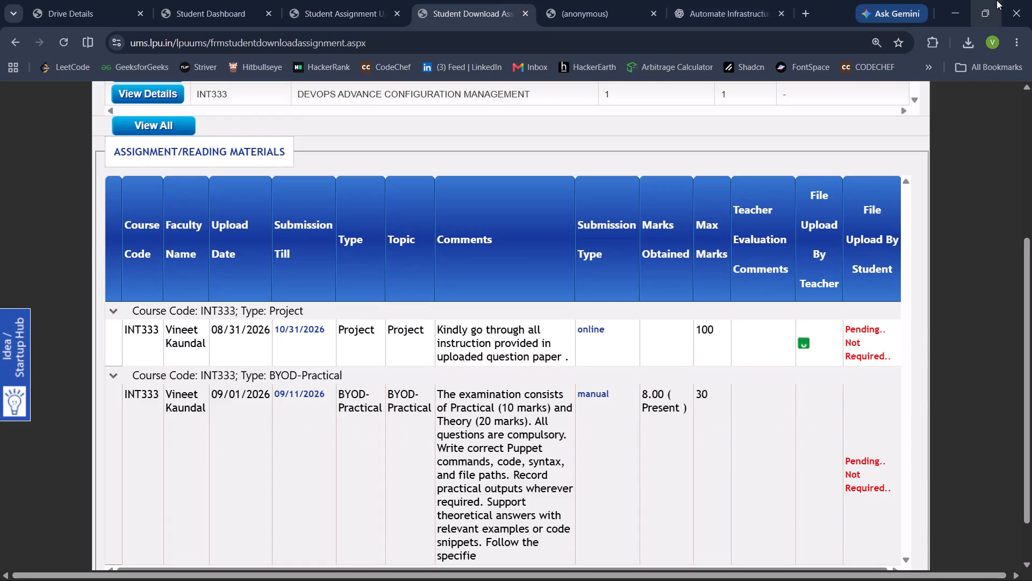